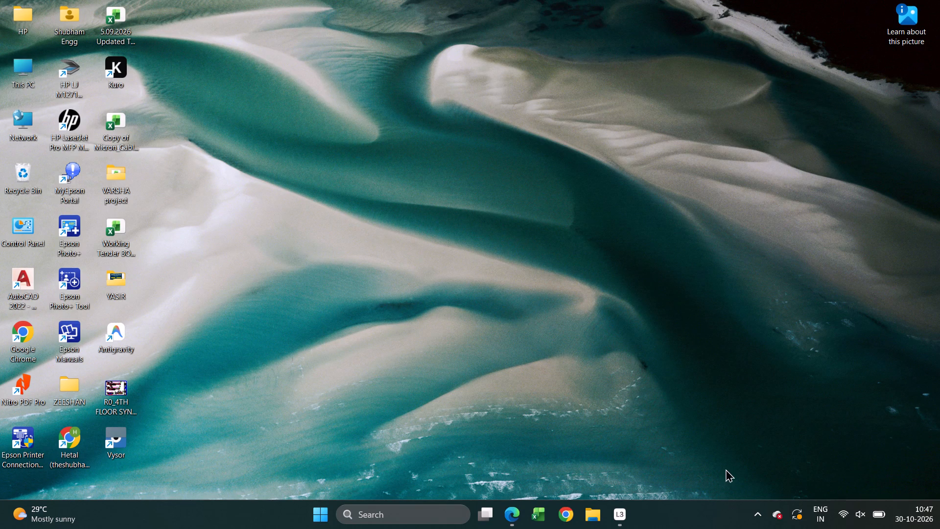
Open Google Chrome with the Yasir profile and maximize the browser window.
left_click(564, 510)
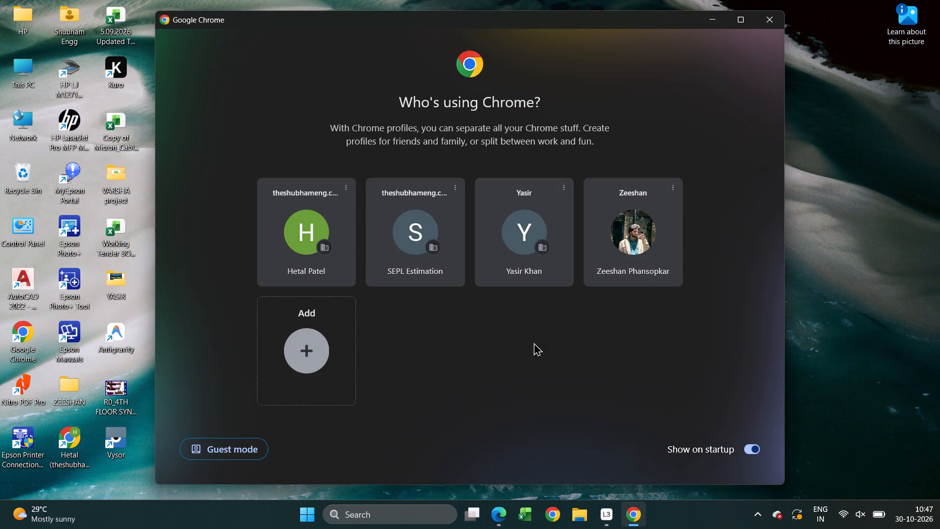
left_click(558, 270)
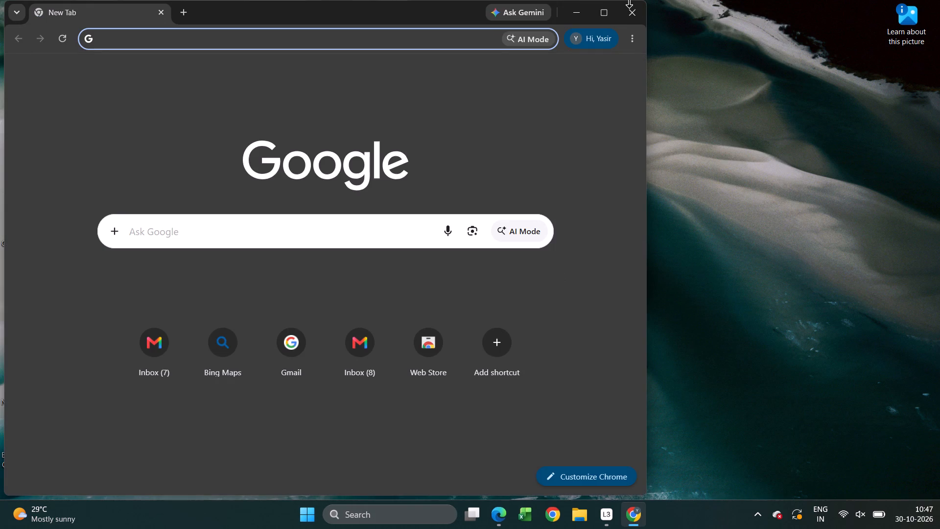
left_click(609, 10)
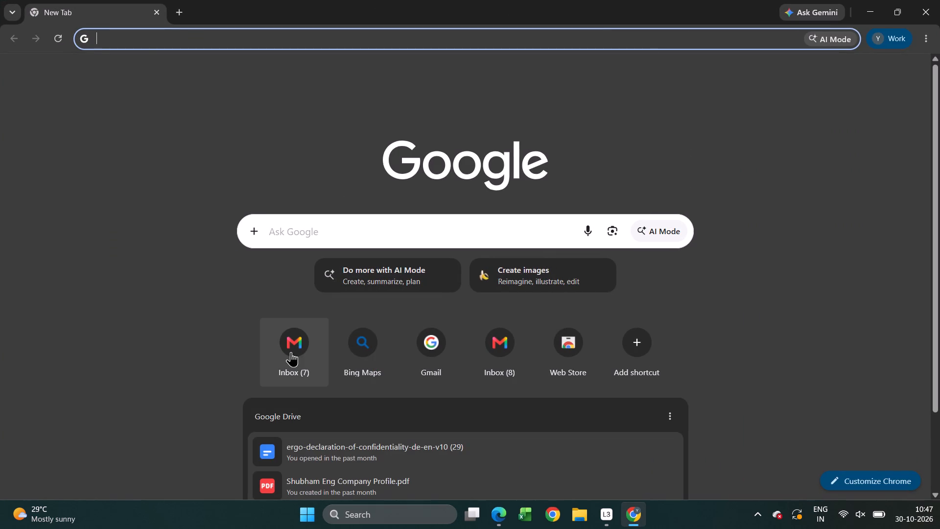
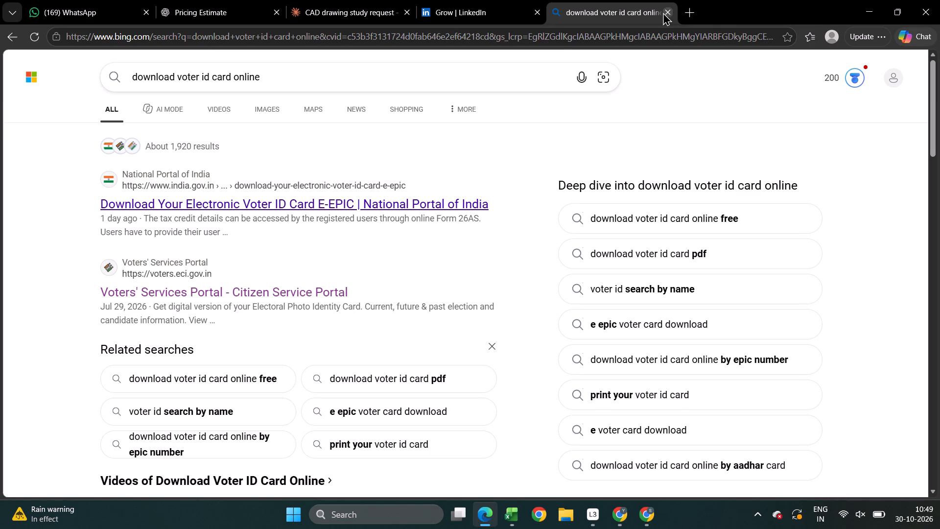
Close the voter ID search page and minimise the browser to return to the Excel lighting workbook.
left_click(663, 12)
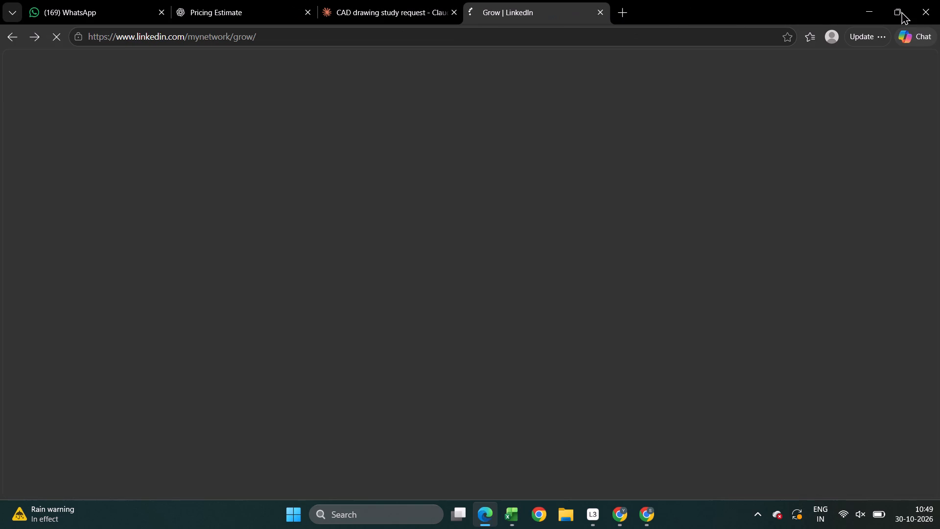
left_click(878, 3)
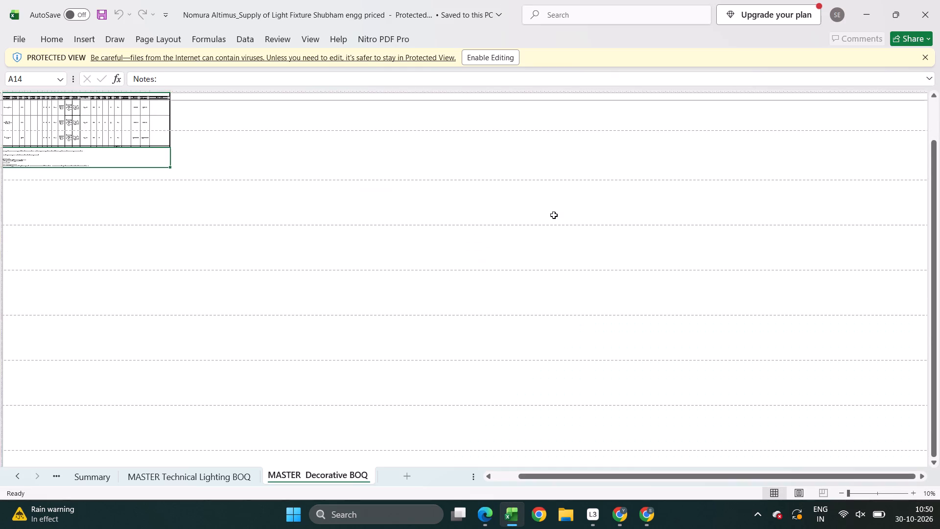
Open the Summary sheet of the light fixture workbook and enable editing of the file.
left_click(76, 474)
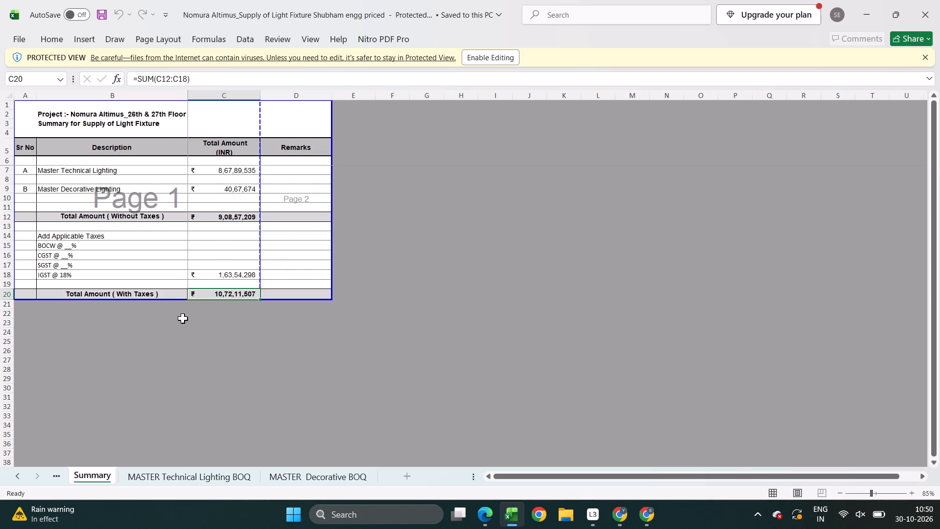
scroll(189, 269, "up", 1, "ctrl")
scroll(191, 268, "up", 5)
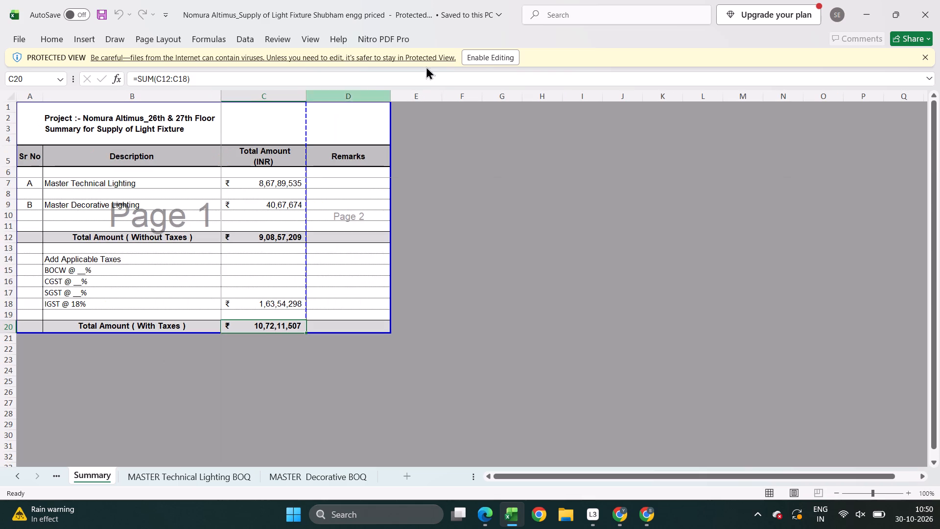
left_click(489, 58)
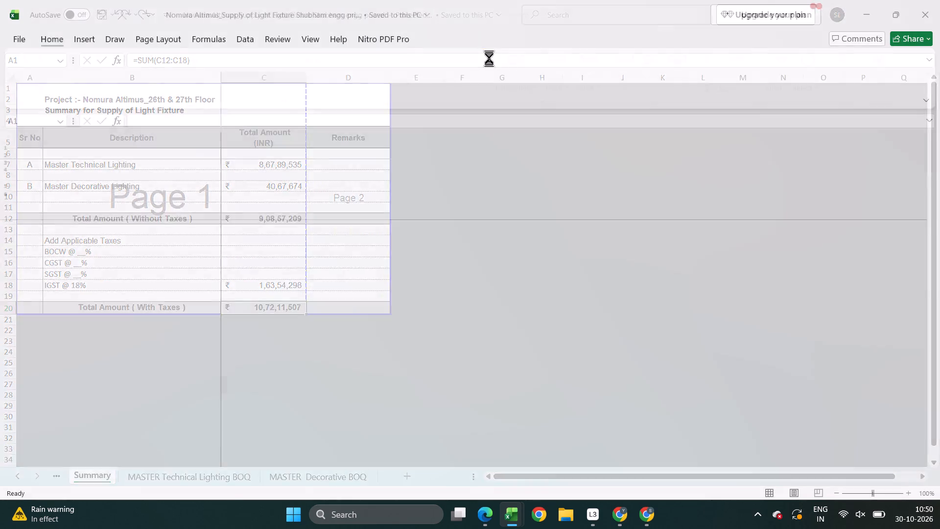
scroll(285, 271, "up", 2)
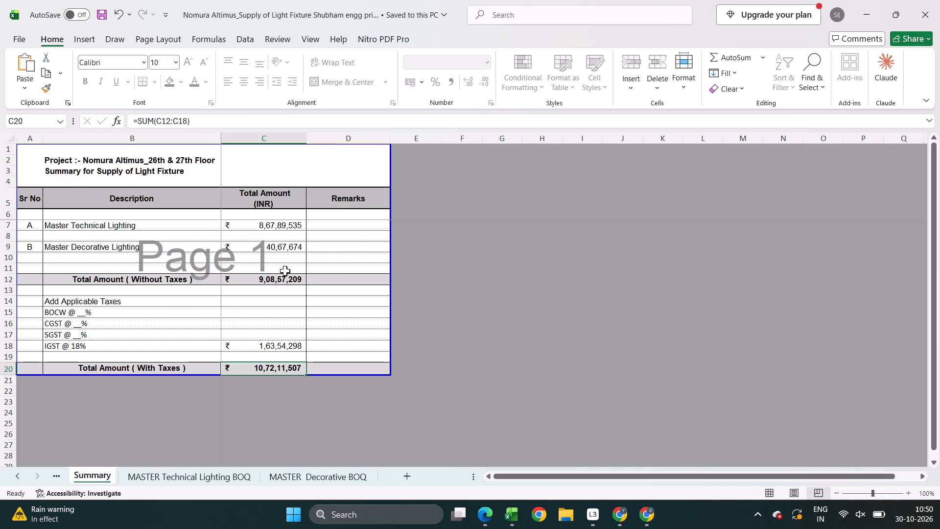
Open the MASTER Technical Lighting BOQ sheet and enlarge its view to 100%.
left_click(205, 471)
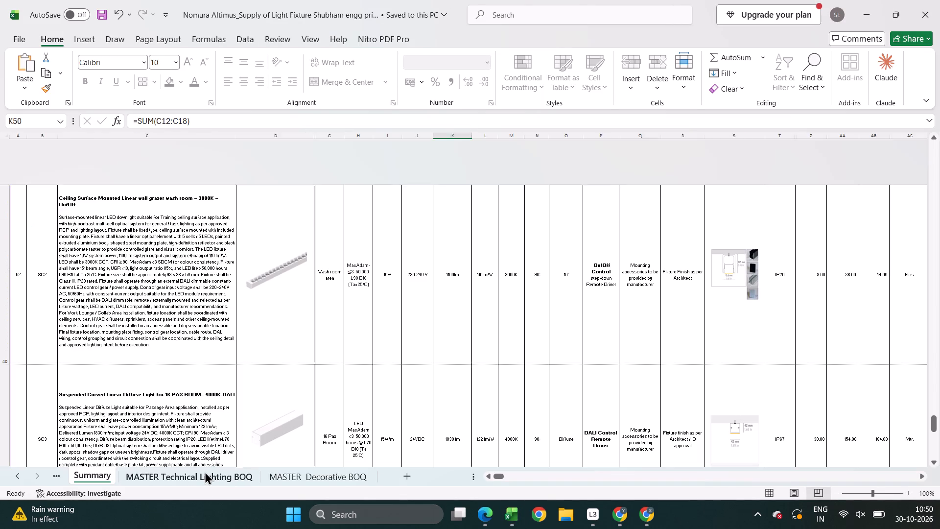
double_click(905, 490)
left_click(906, 490)
left_click(906, 490)
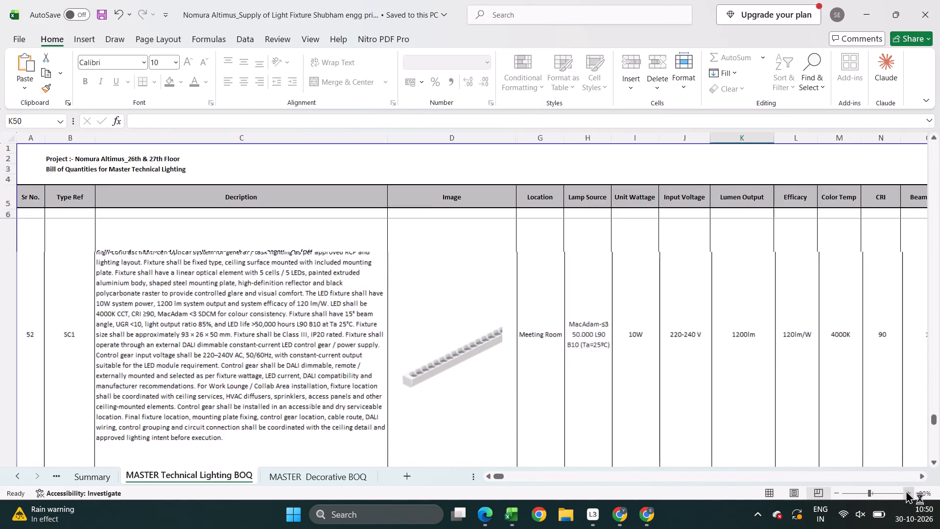
left_click(906, 490)
Examine the fixture rates and amounts on the MASTER Decorative BOQ sheet.
left_click(294, 478)
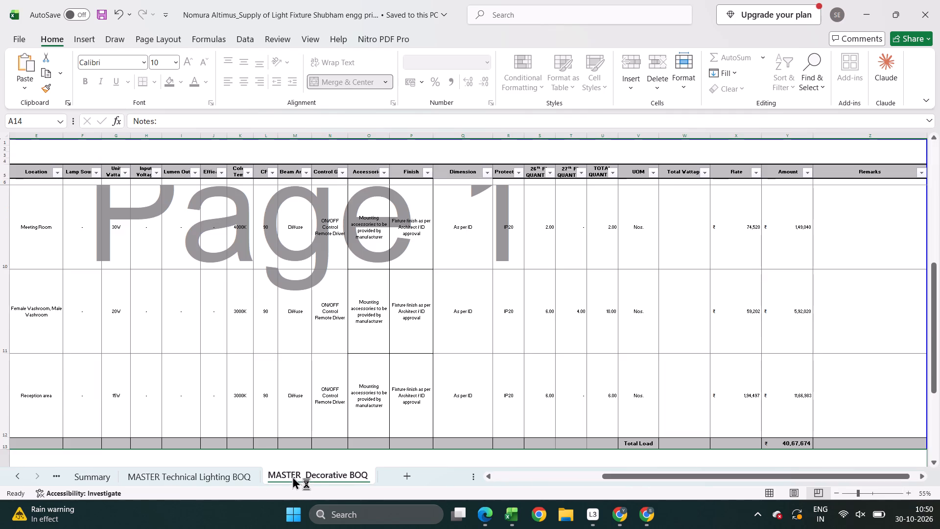
scroll(939, 357, "up", 2)
scroll(854, 370, "down", 3)
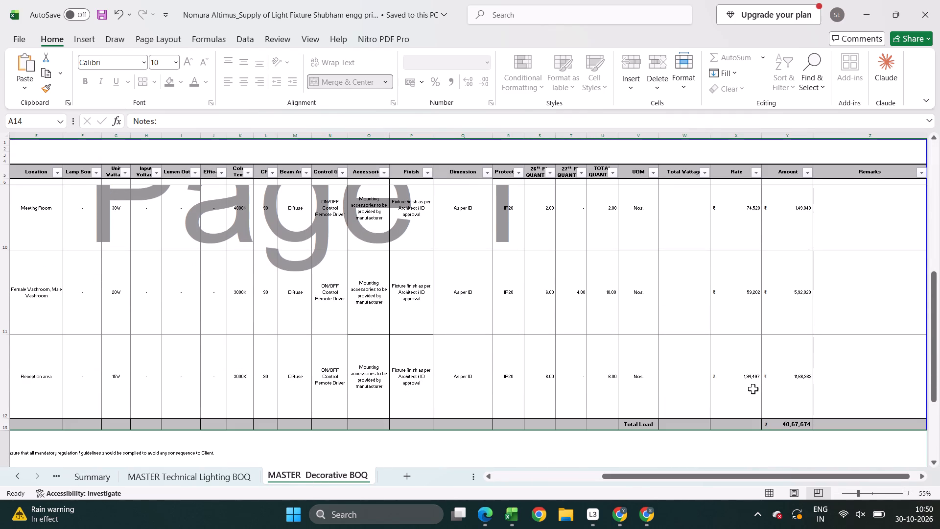
left_click_drag(750, 389, 721, 97)
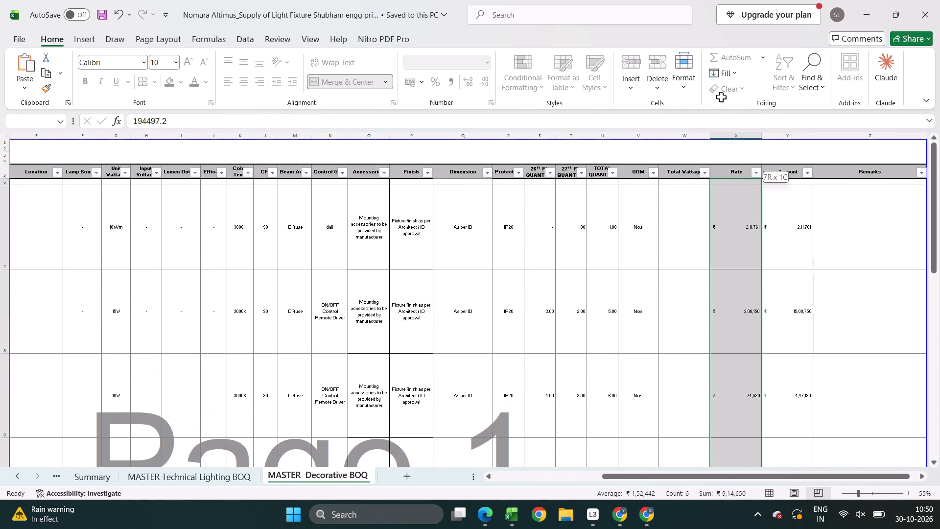
left_click_drag(721, 97, 736, 224)
scroll(736, 224, "up", 6)
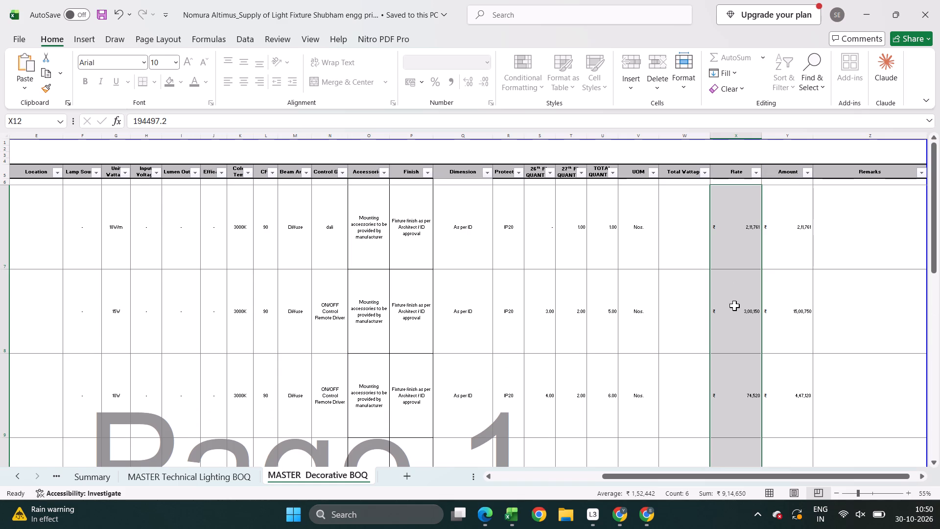
left_click_drag(736, 306, 0, 288)
key("Right")
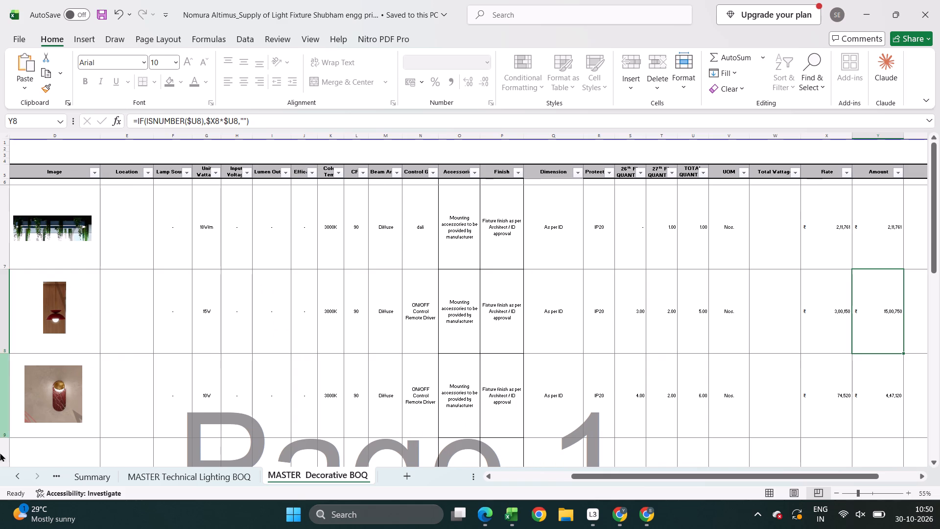
Check the Summary sheet, and review the SC2 wash room fixture across to its rate and amount in the Technical Lighting BOQ.
left_click(110, 481)
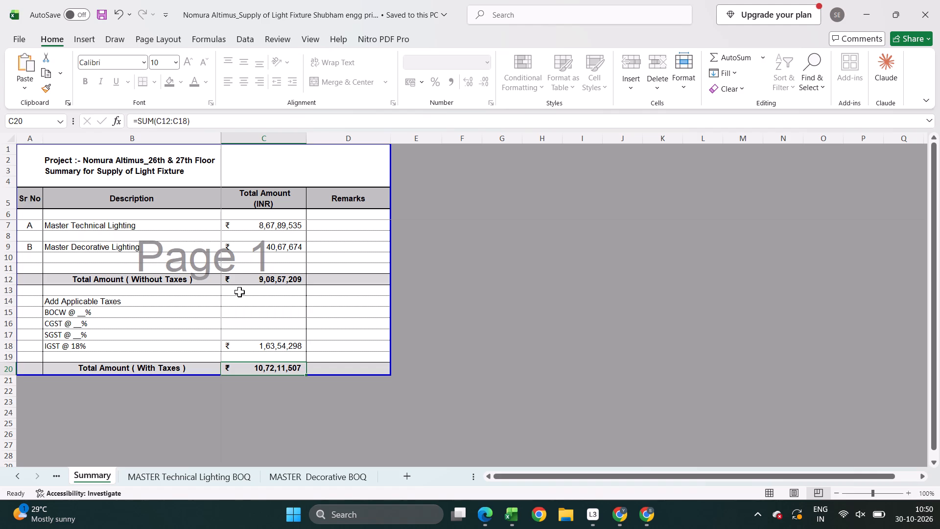
left_click(194, 473)
left_click(749, 387)
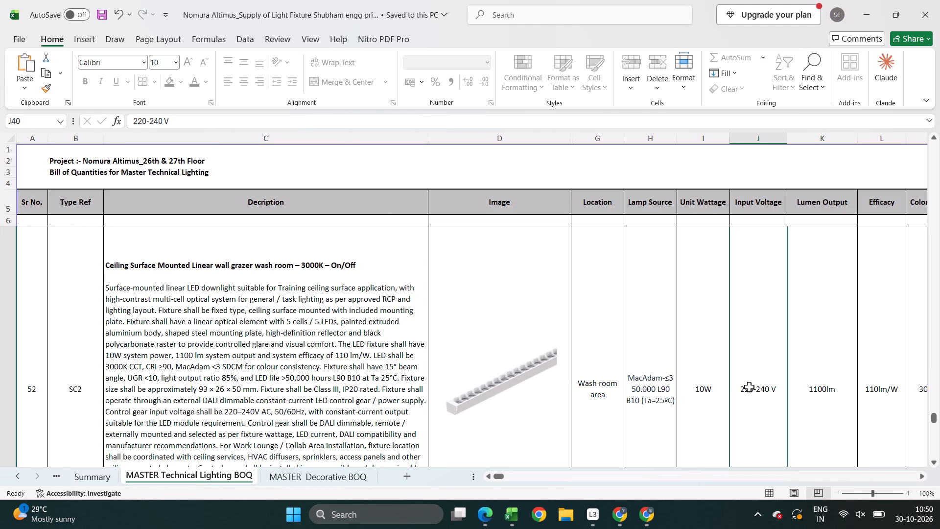
key("ctrl+Right")
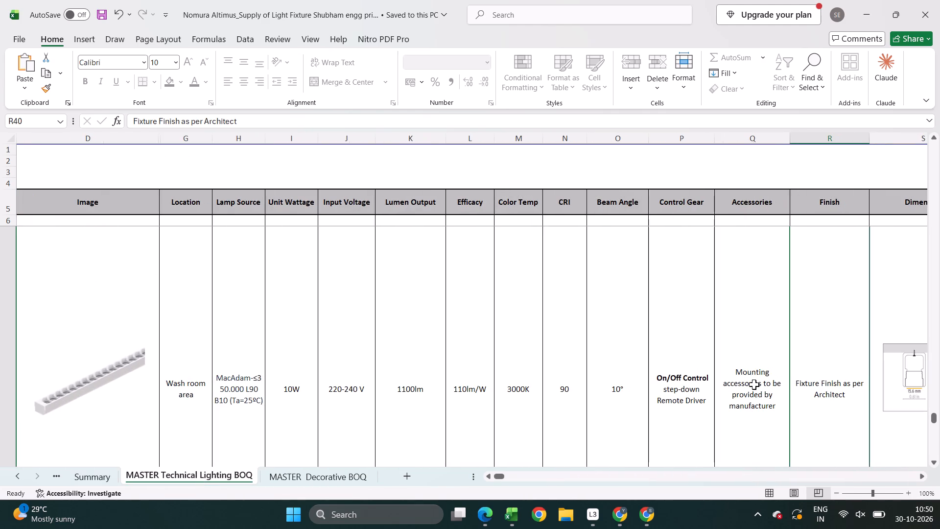
key("Right")
key("Right")
key("Right")
key("Right")
key("Right")
key("Right")
key("Right")
key("Right")
key("Right")
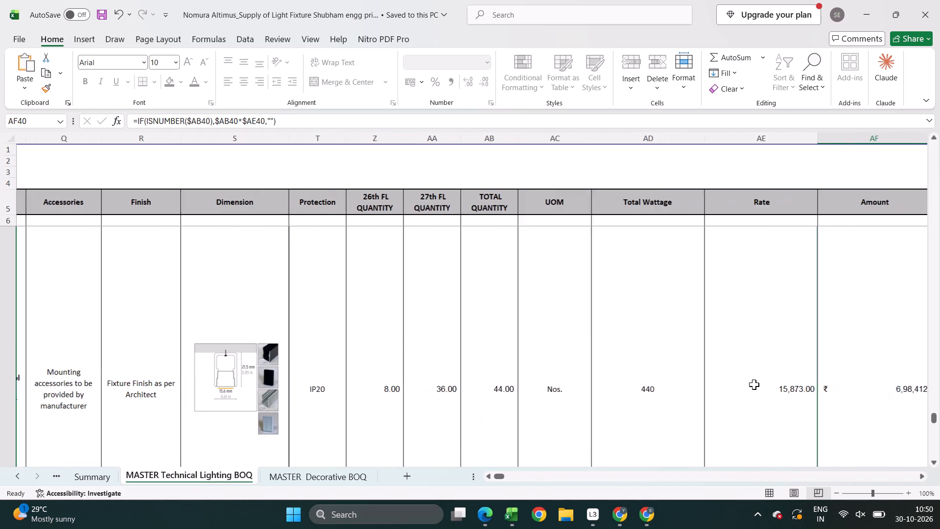
key("Right")
key("Left")
key("Left")
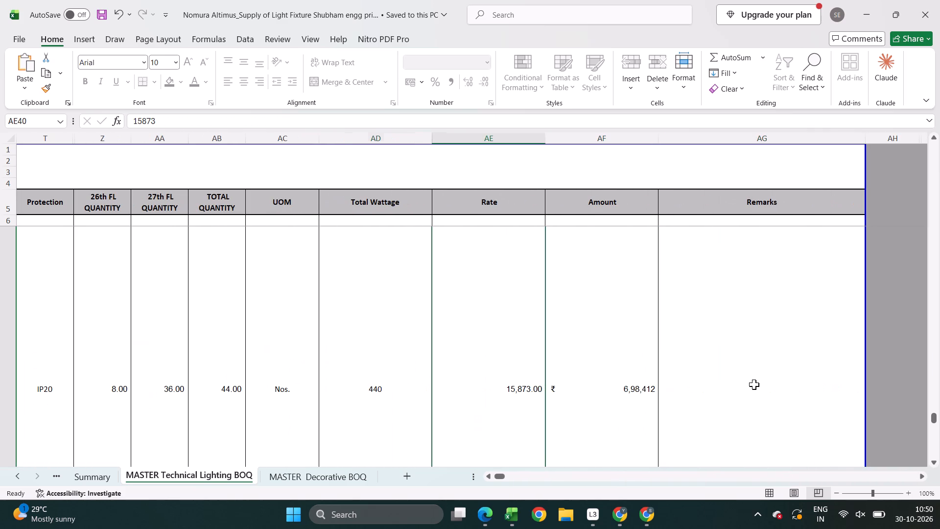
key("Left")
Inspect the last fixture's rate and the total amount formula at the end of the Technical Lighting BOQ.
scroll(538, 386, "down", 4)
left_click(516, 335)
key("ctrl+Down")
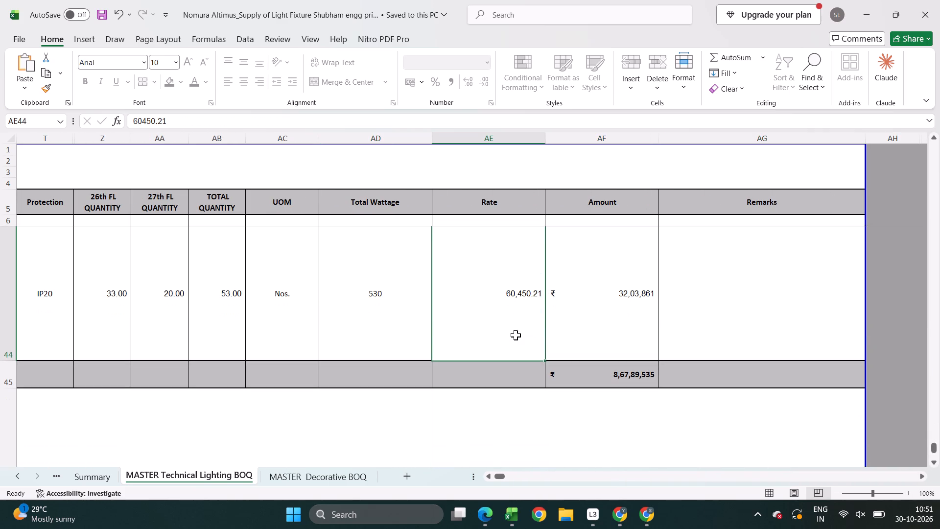
key("ctrl+Up")
key("ctrl+Down")
key("Down")
key("Right")
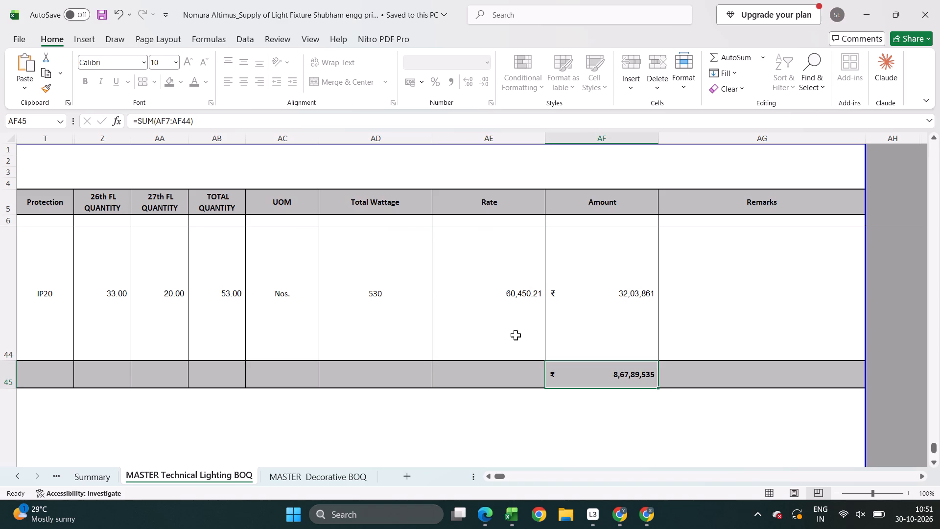
Review the fixture rates upward from the bottom of the Technical Lighting BOQ to row 37.
key("Left")
key("Up")
key("Up")
key("Up")
key("Up")
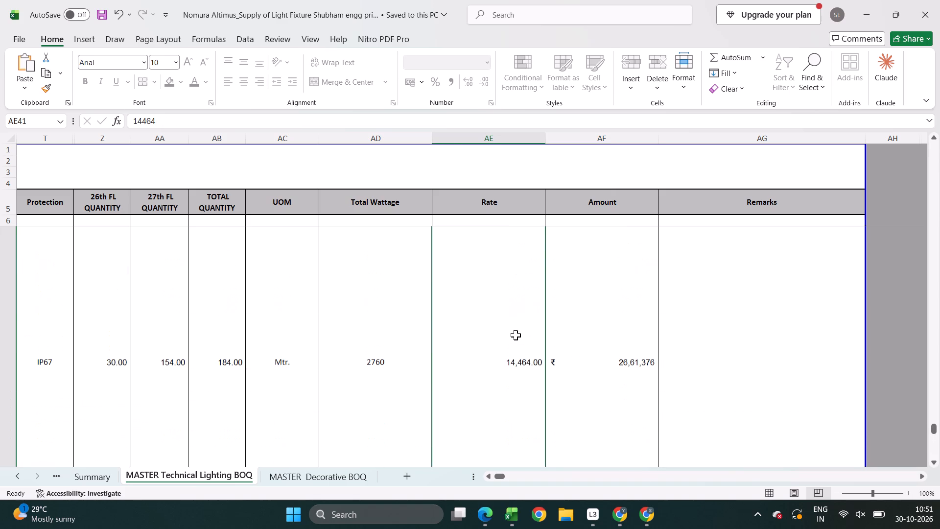
key("Up")
key("Up")
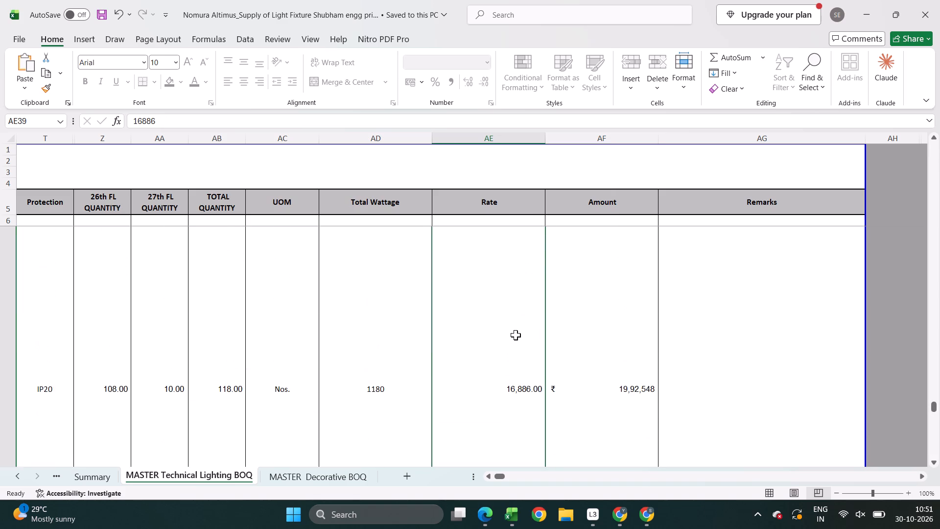
key("Up")
key("Up")
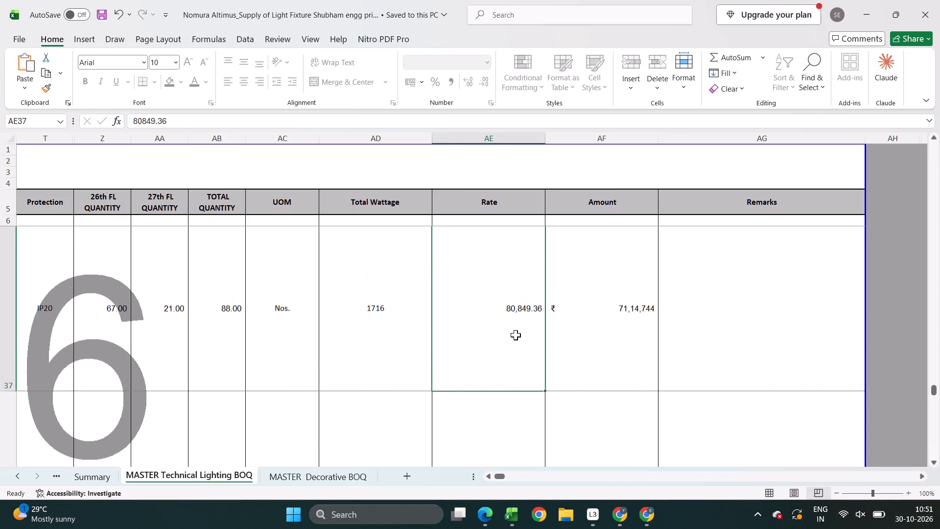
Examine the description and image of the fixture in row 37 of the Technical Lighting BOQ.
key("shift+space")
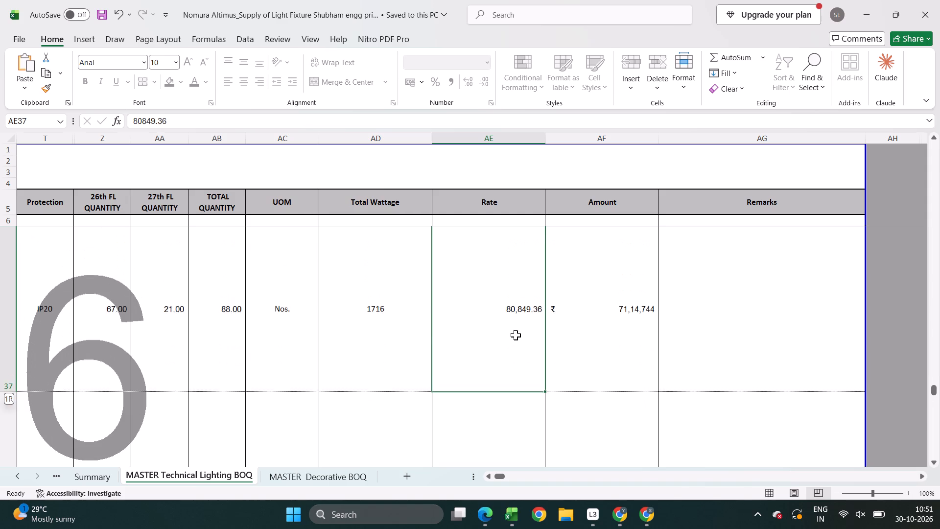
key("Left")
key("Left")
key("Left")
key("Left")
key("Left")
key("Left")
key("Left")
key("Left")
key("Left")
key("Left")
key("Left")
key("Left")
key("Left")
key("Left")
key("Left")
key("Left")
key("Left")
key("Left")
key("Left")
key("Left")
key("Left")
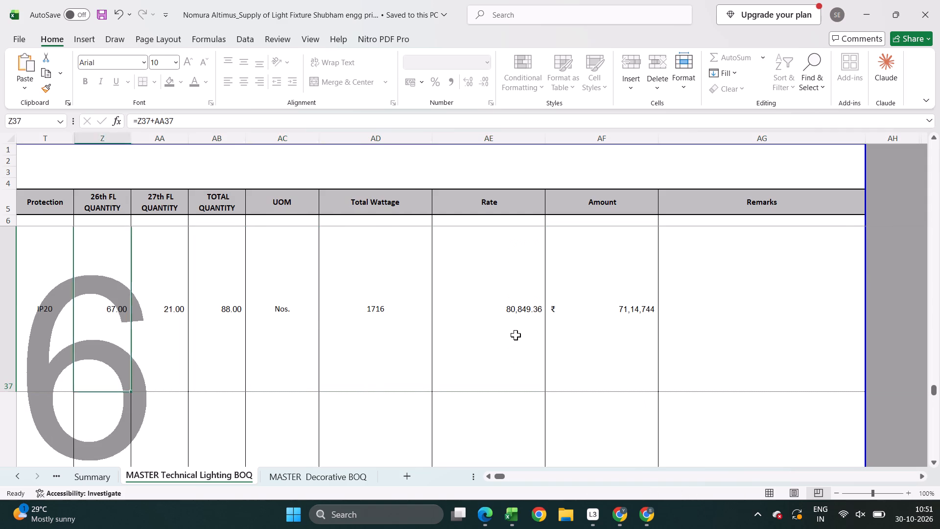
key("Right")
key("Right")
key("Right")
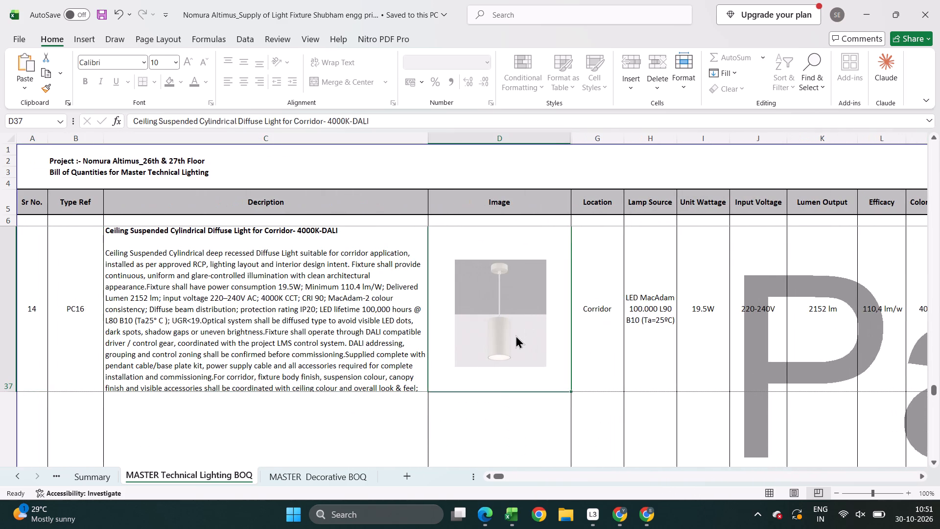
Review the PC16 corridor light's specifications, dimensions and quantities across to its rate and amount.
key("Right")
key("Right")
key("Right")
key("Right")
key("Right")
key("Right")
key("Right")
key("Right")
key("Right")
key("Right")
key("Right")
key("Right")
key("Right")
key("Right")
key("Right")
key("Right")
key("Right")
key("Right")
key("Right")
key("Right")
key("Right")
key("Right")
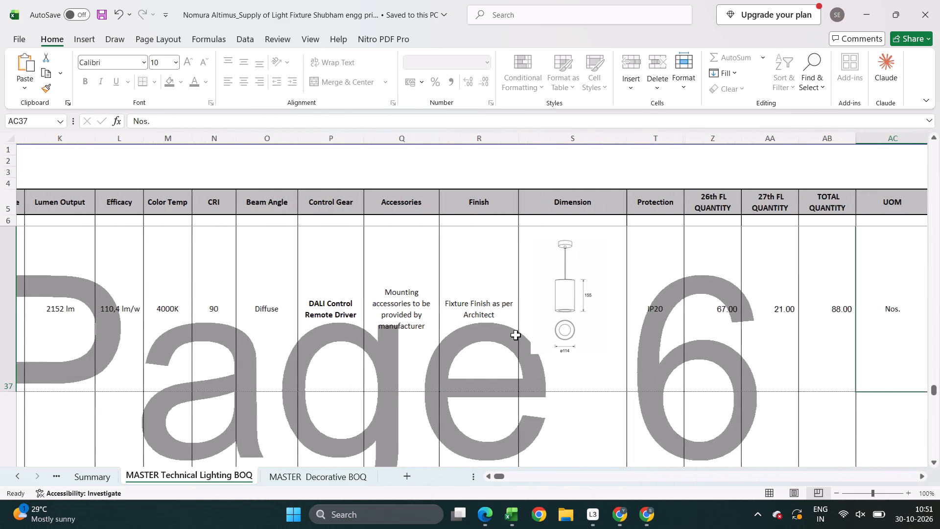
key("Right")
key("Right")
key("Left")
key("Right")
key("Right")
key("Left")
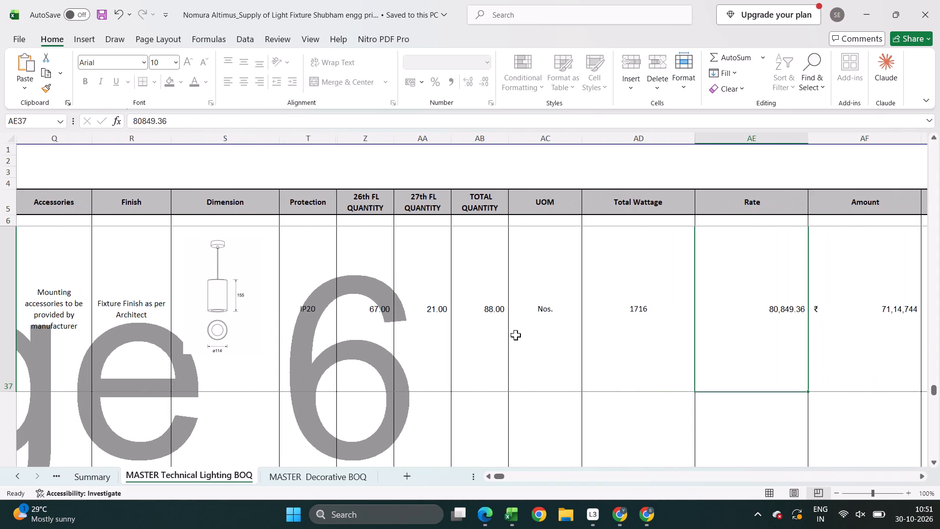
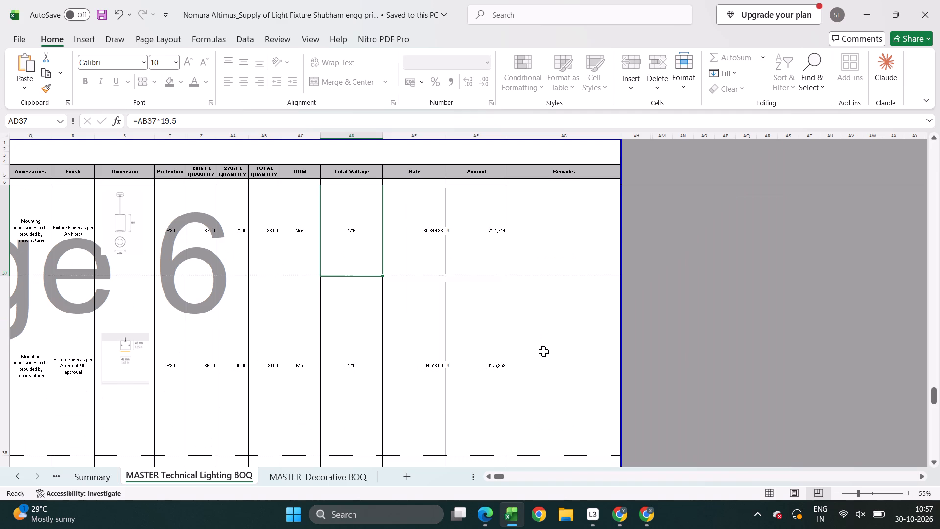
Examine the rates and amounts of the remaining fixtures through the end of the Master Technical Lighting BOQ.
scroll(450, 372, "down", 17)
scroll(450, 372, "down", 4)
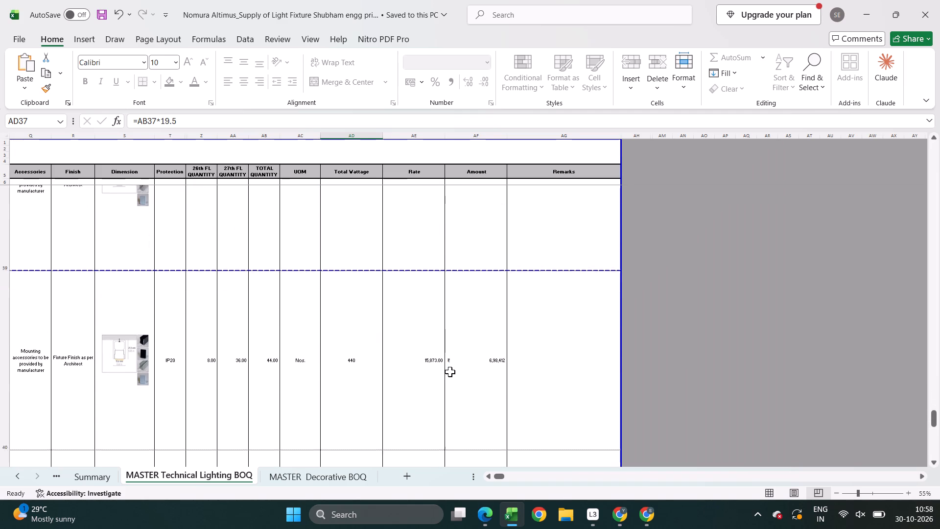
scroll(450, 372, "down", 10)
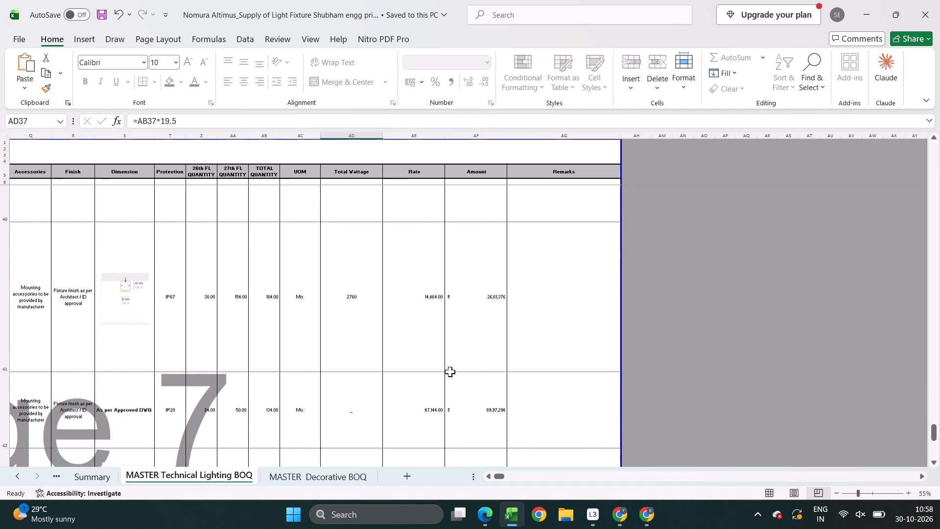
scroll(450, 372, "down", 11)
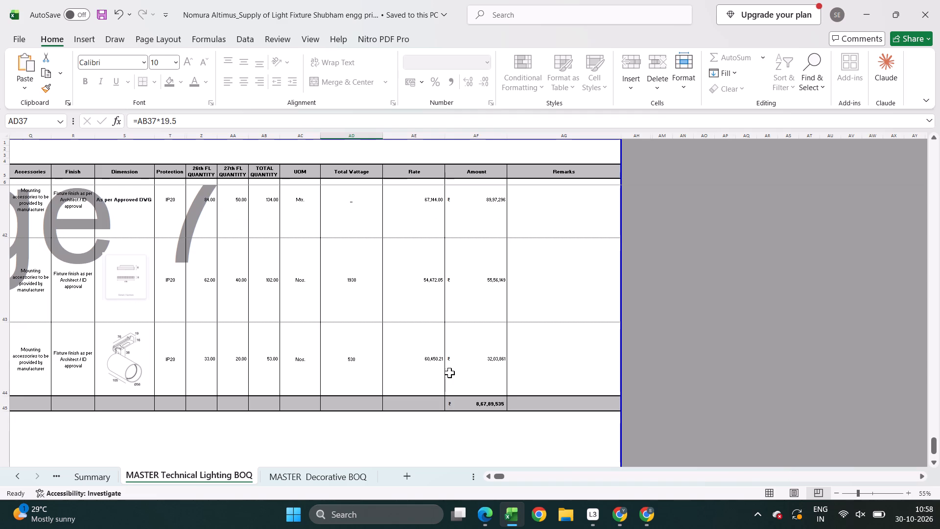
left_click_drag(427, 377, 426, 236)
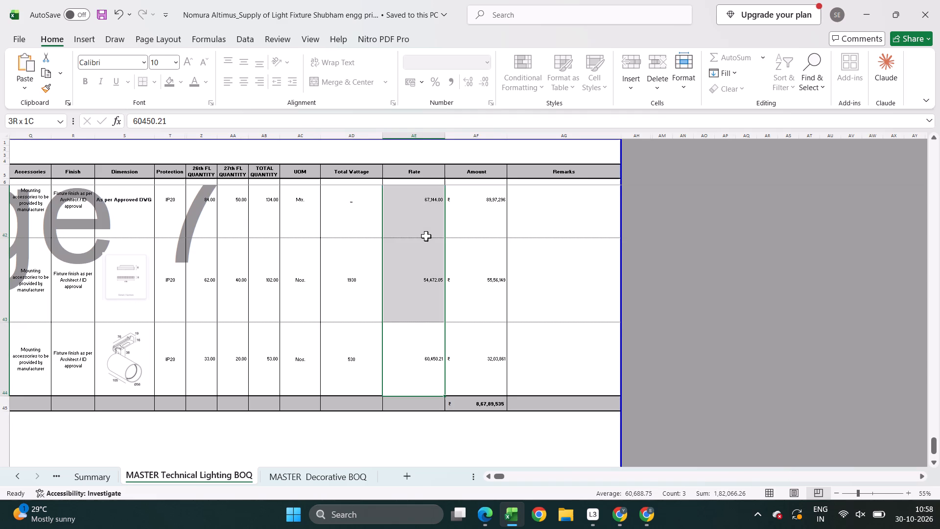
left_click_drag(426, 236, 426, 235)
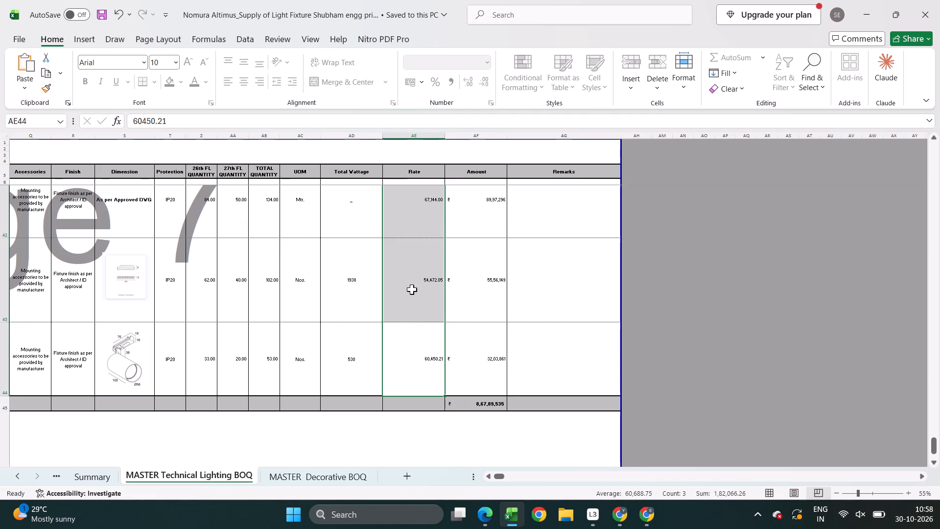
Review the last track fixtures across all specification columns and look back up through the BOQ to its first fixtures.
scroll(412, 293, "up", 3)
left_click_drag(423, 404, 0, 423)
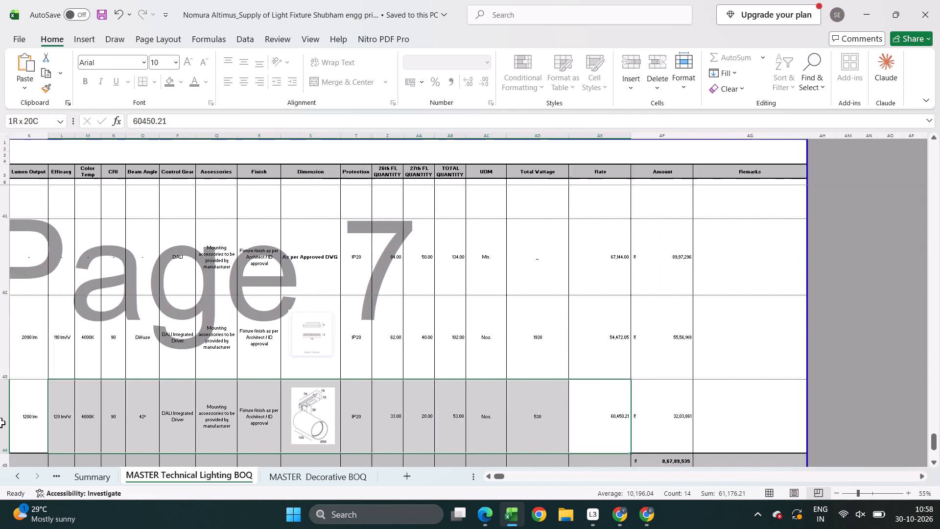
left_click_drag(0, 423, 525, 404)
scroll(576, 417, "up", 6)
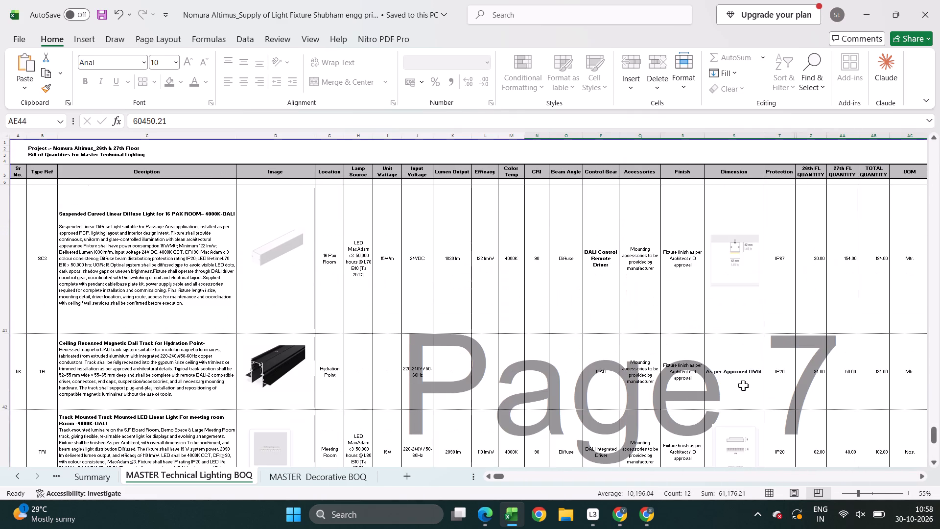
double_click(840, 493)
scroll(544, 352, "up", 3)
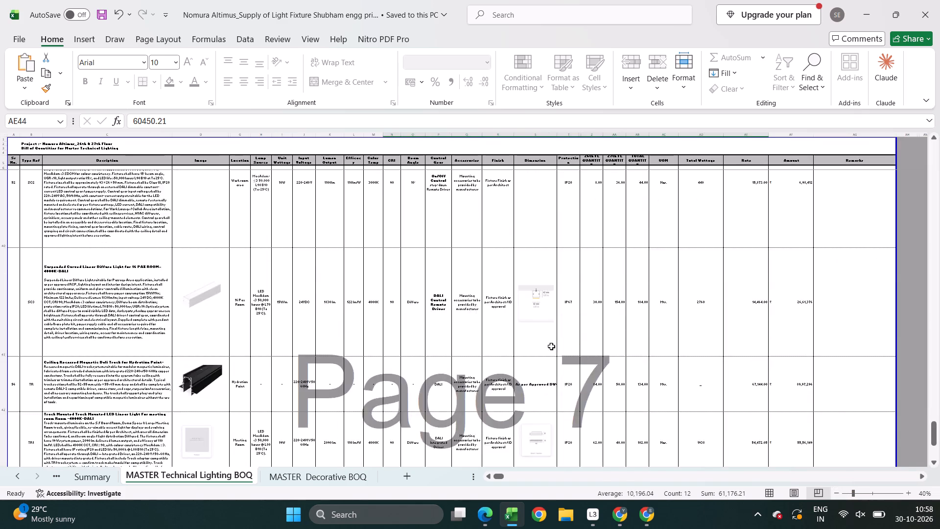
scroll(552, 344, "up", 6)
middle_click_drag(555, 339, 549, 179)
scroll(549, 179, "up", 1)
scroll(528, 247, "up", 9)
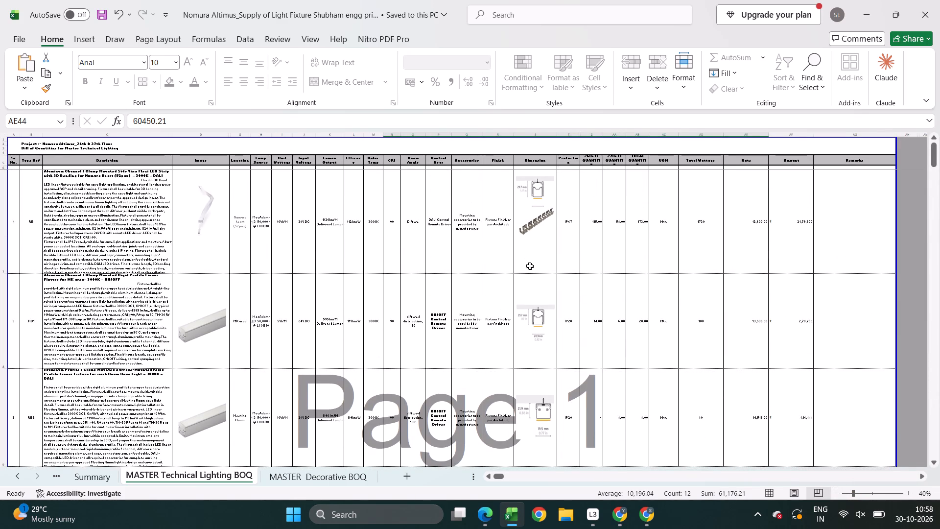
scroll(529, 265, "up", 1)
Examine the specifications, quantities and wattage of the ceiling recessed 2x2 LED panel downlight for the utility room.
scroll(523, 308, "down", 15)
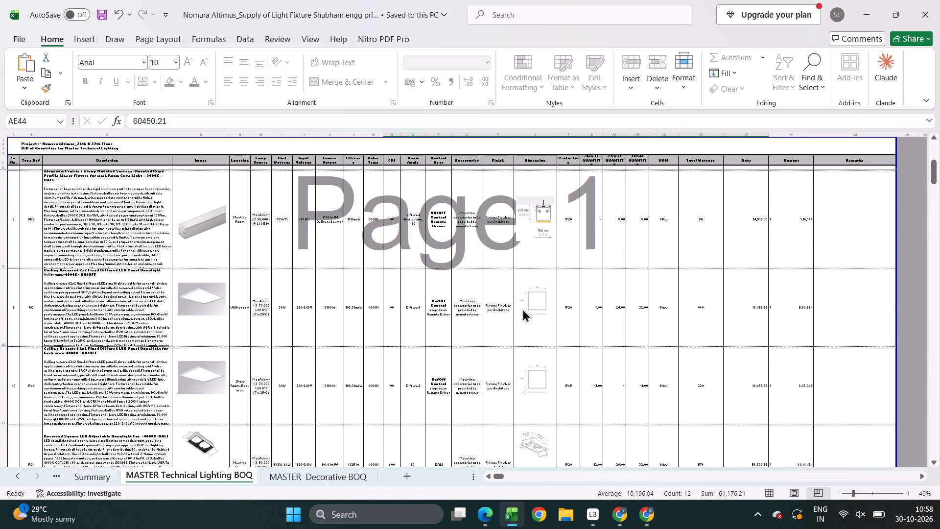
scroll(522, 309, "down", 2)
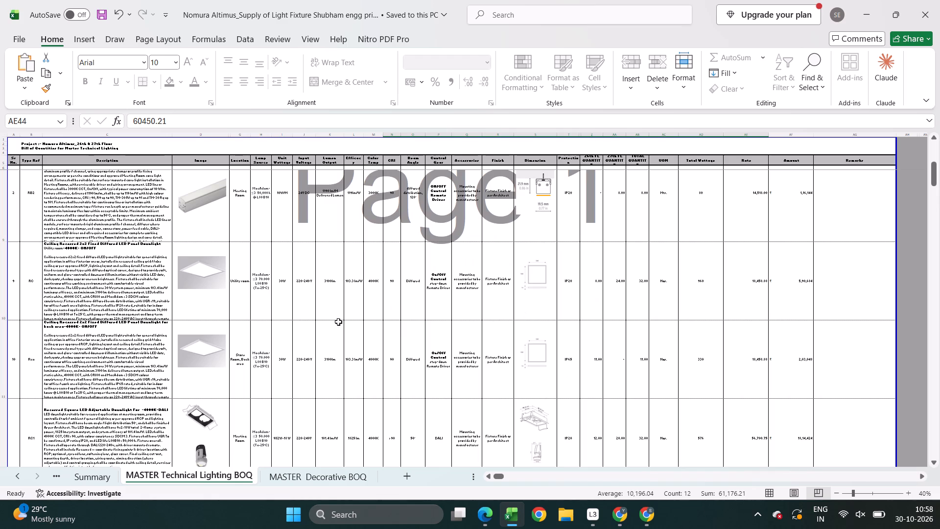
left_click_drag(135, 287, 219, 289)
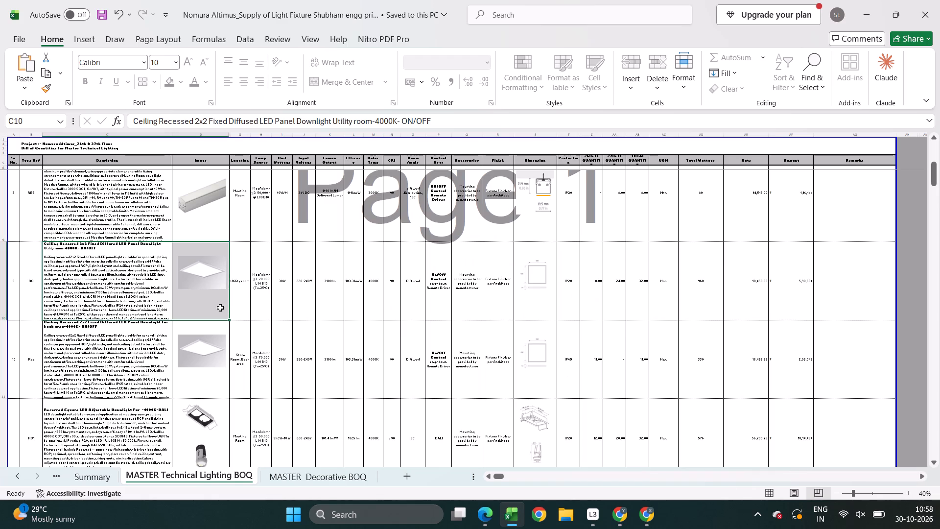
left_click(212, 304)
left_click_drag(181, 306, 705, 299)
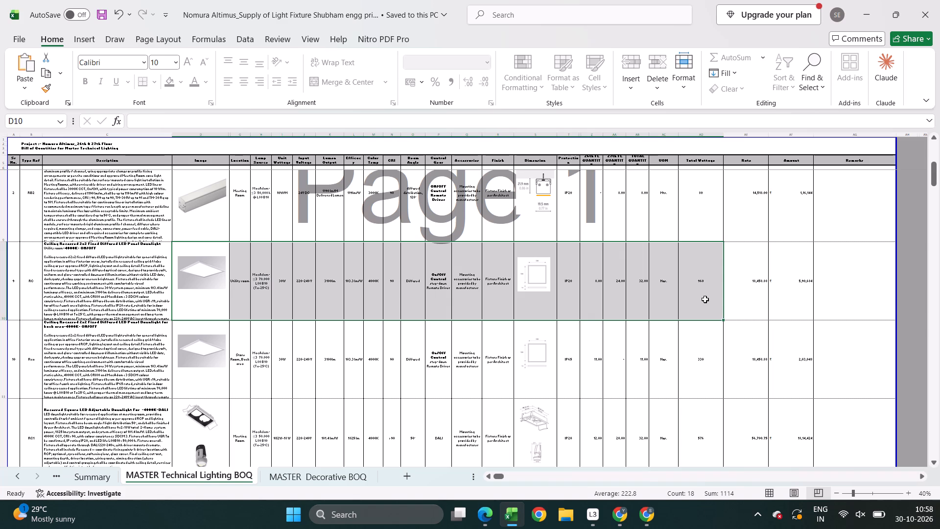
Compare the utility room 2x2 panel downlight with the neighbouring linear profile and recessed downlight entries.
scroll(683, 320, "up", 6)
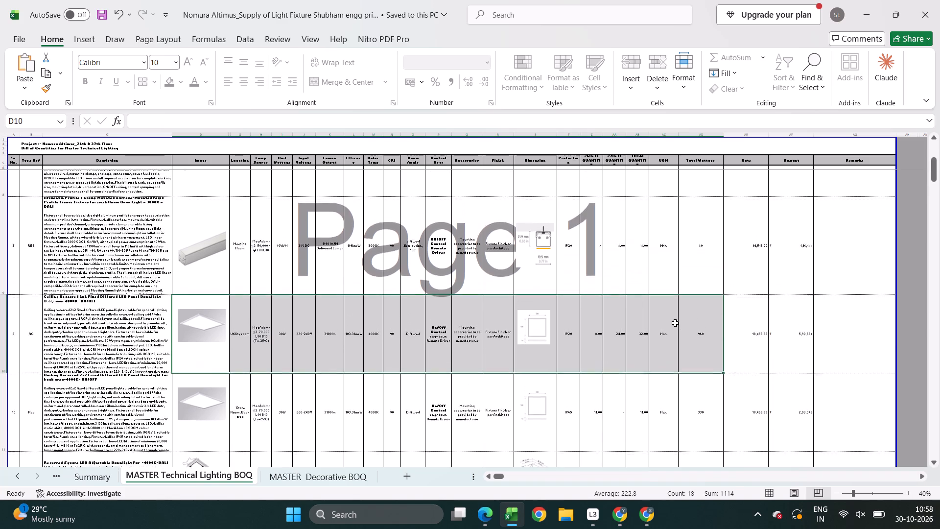
scroll(674, 322, "up", 3)
scroll(666, 322, "down", 17)
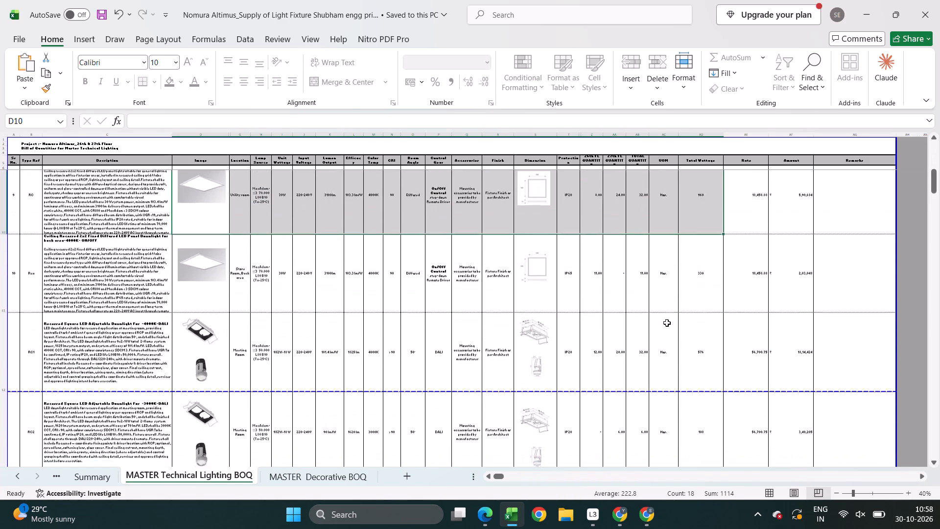
scroll(666, 322, "down", 14)
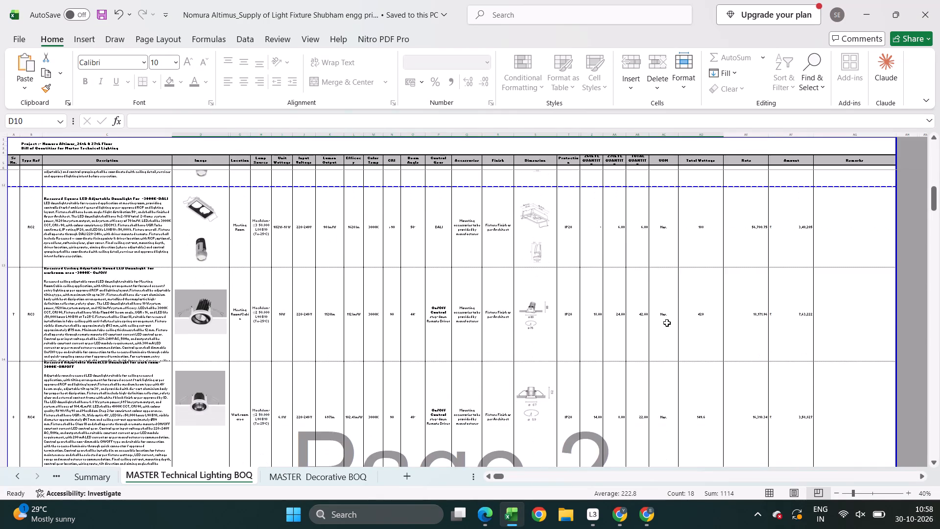
scroll(666, 322, "up", 18)
scroll(666, 322, "up", 4)
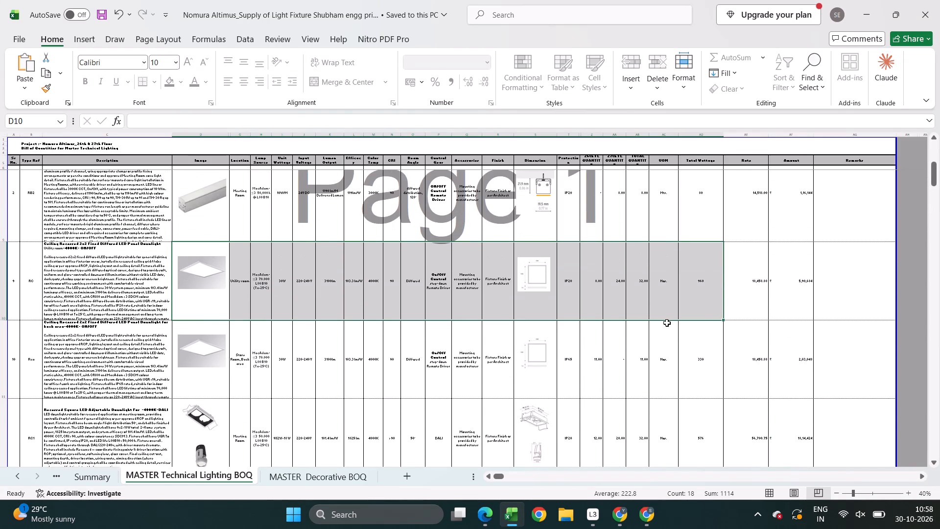
scroll(666, 322, "up", 2)
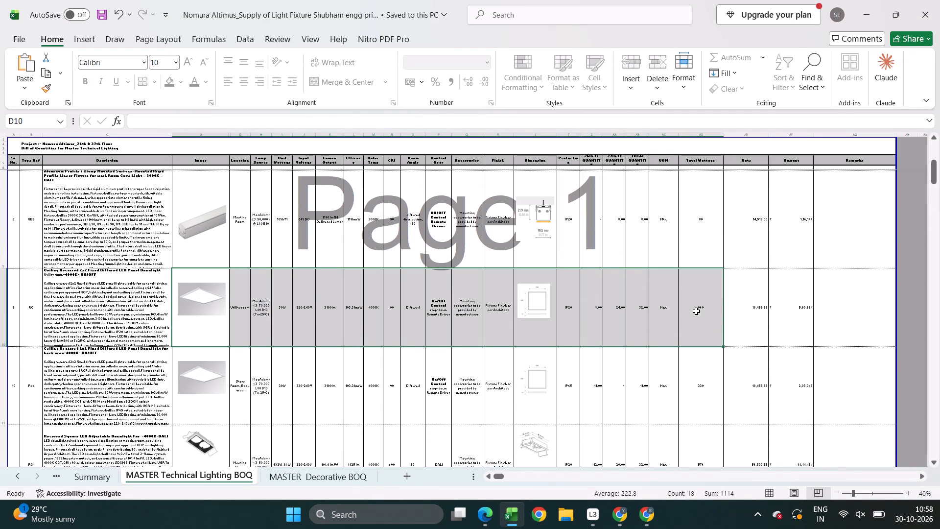
Recheck the utility room 2x2 panel downlight's row from its description across to its wattage and rate.
left_click_drag(696, 311, 24, 330)
left_click_drag(81, 308, 689, 289)
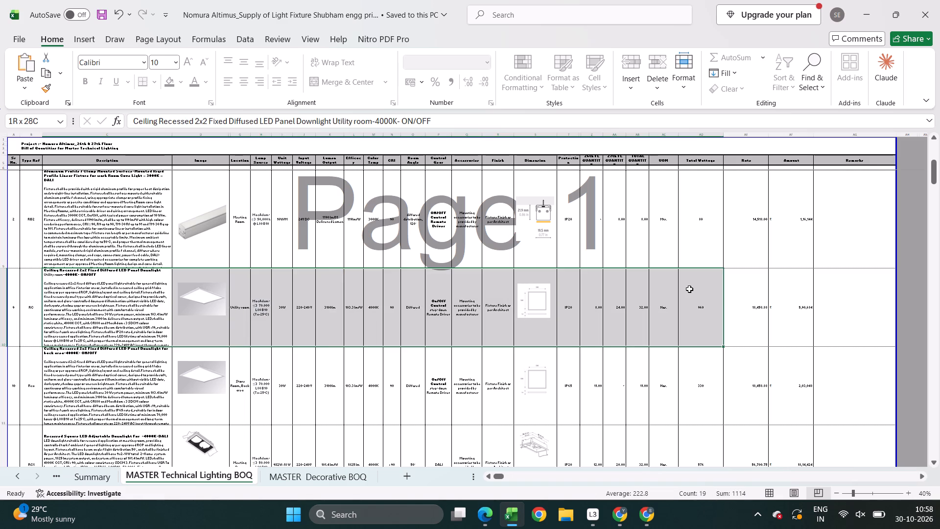
left_click_drag(689, 289, 88, 322)
left_click_drag(75, 316, 733, 308)
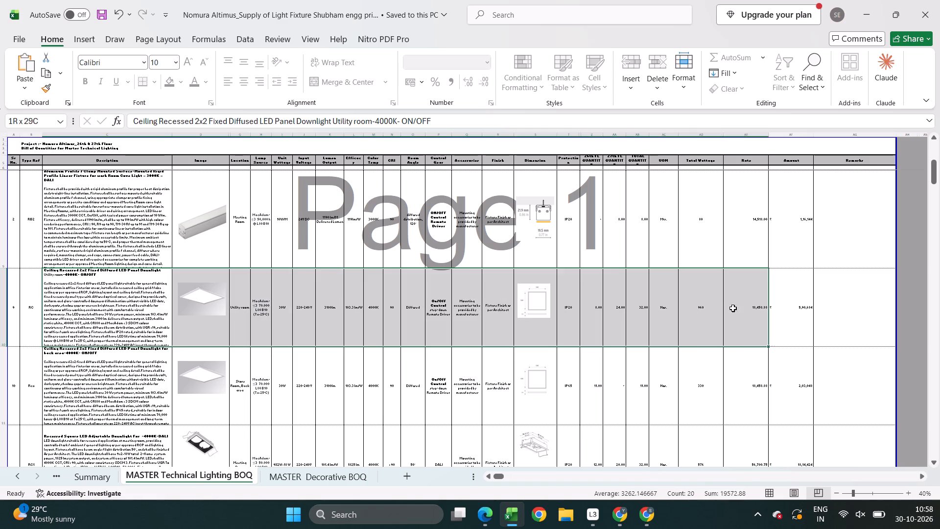
left_click_drag(733, 308, 621, 313)
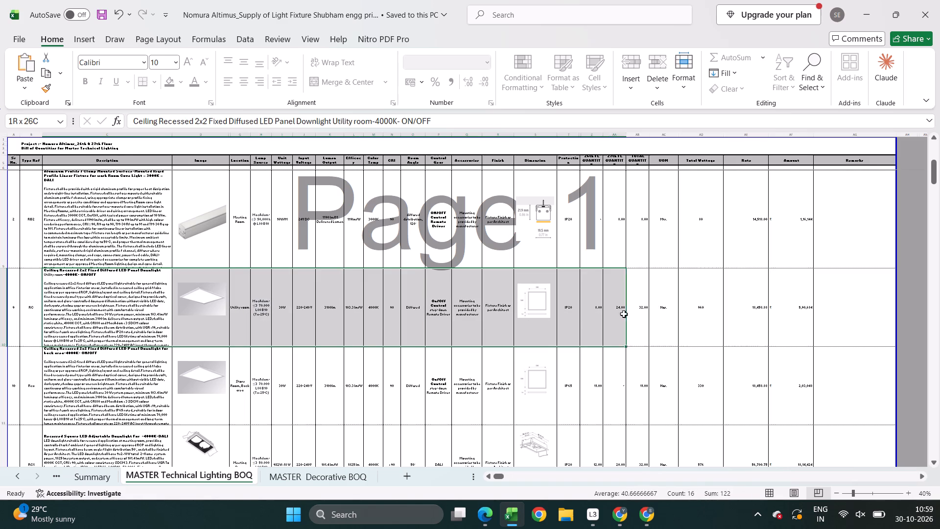
left_click_drag(621, 313, 683, 307)
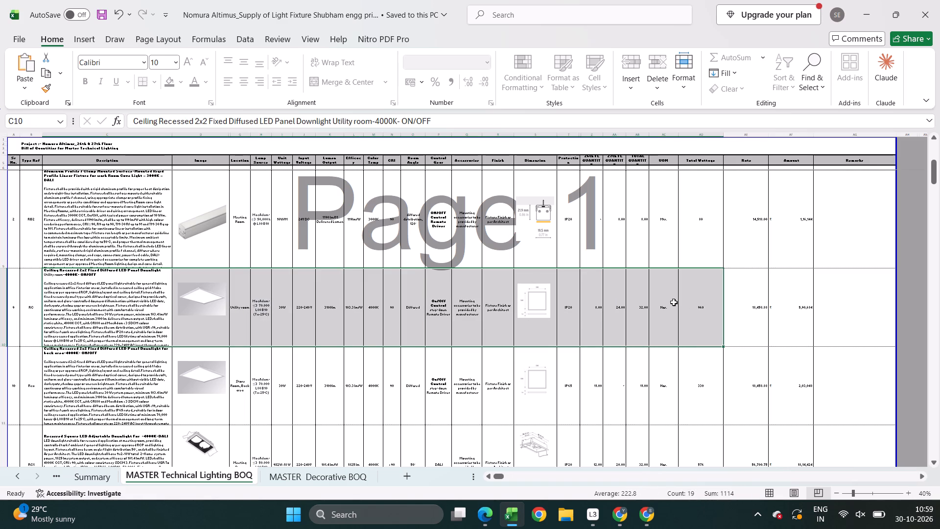
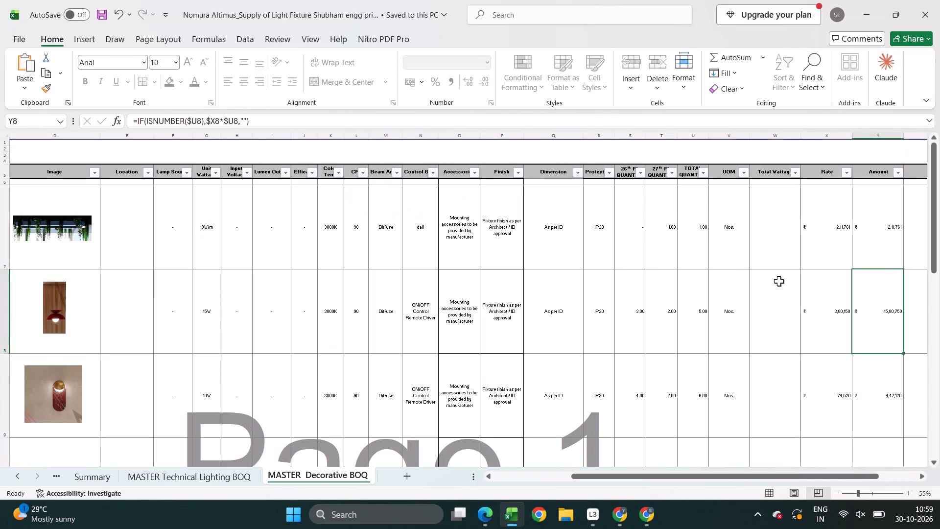
Examine the decorative BOQ fixtures further down the sheet, including their total wattage, rate and amount columns.
left_click(779, 281)
scroll(779, 285, "down", 7)
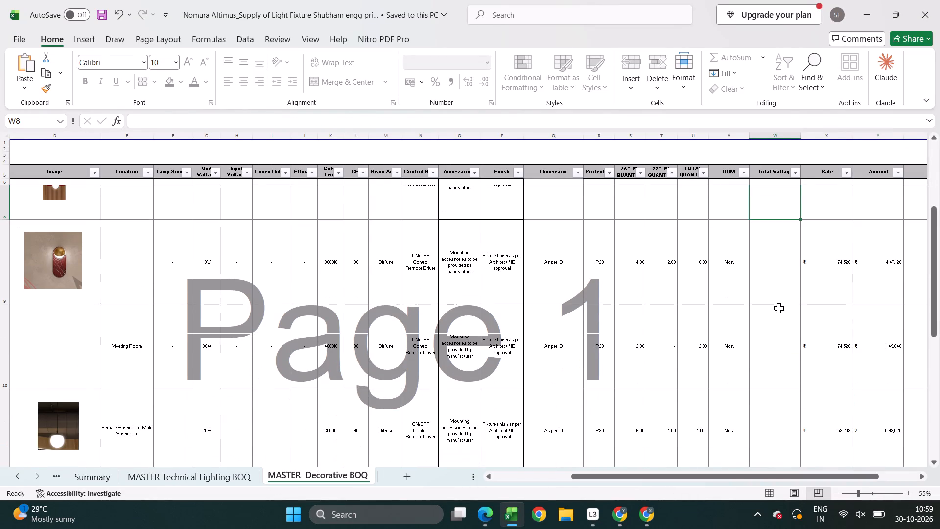
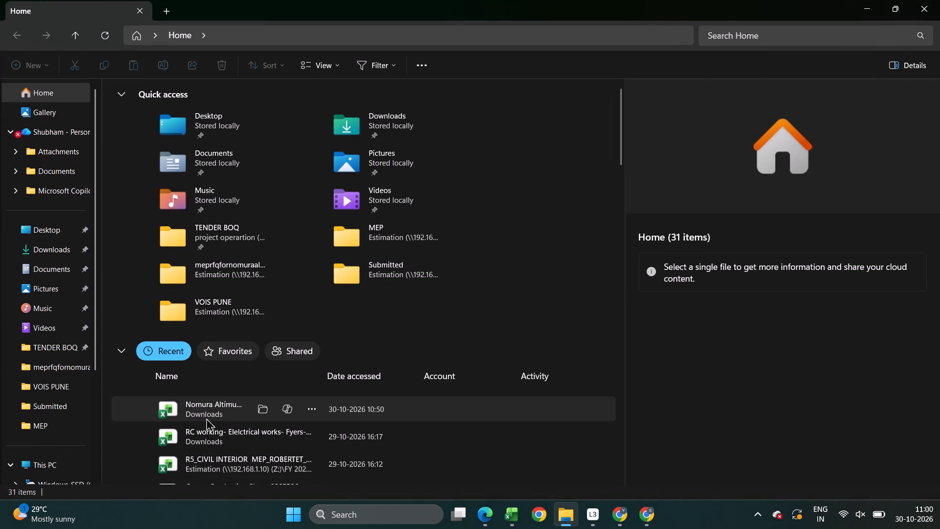
Open the Nomura Altimus_Supply of Light Fixture workbook from the project's Submitted folder.
left_click(47, 420)
left_click(52, 409)
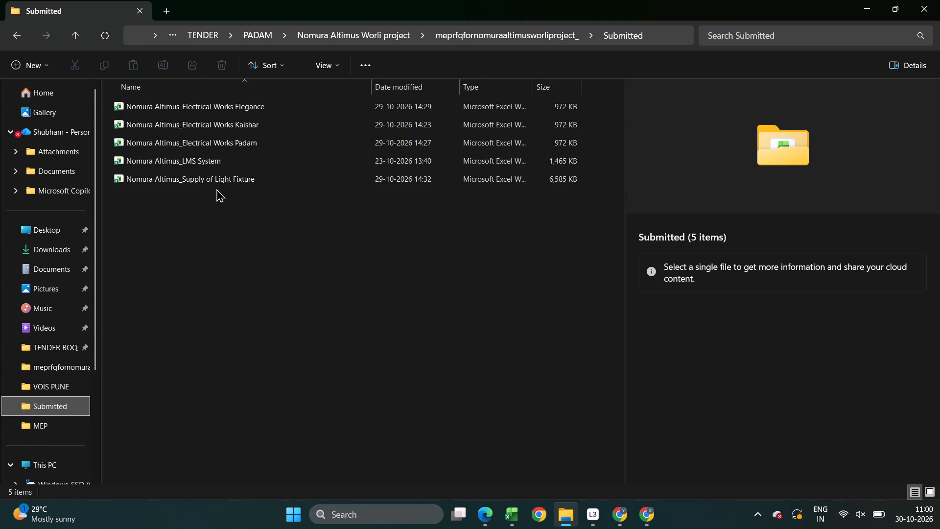
double_click(222, 177)
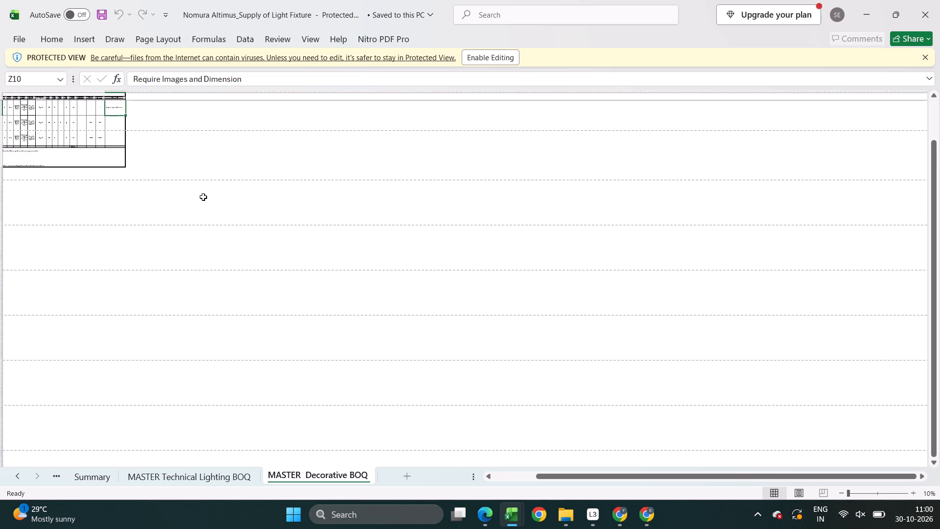
Enable editing in the protected light fixture BOQ and select the first fixture's rate on the MASTER Decorative BOQ sheet.
left_click(500, 55)
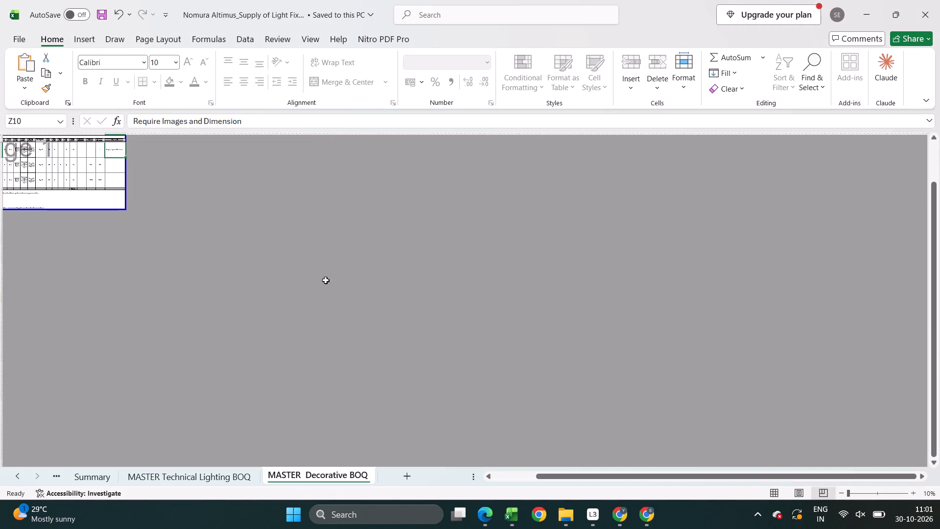
double_click(914, 491)
left_click(914, 491)
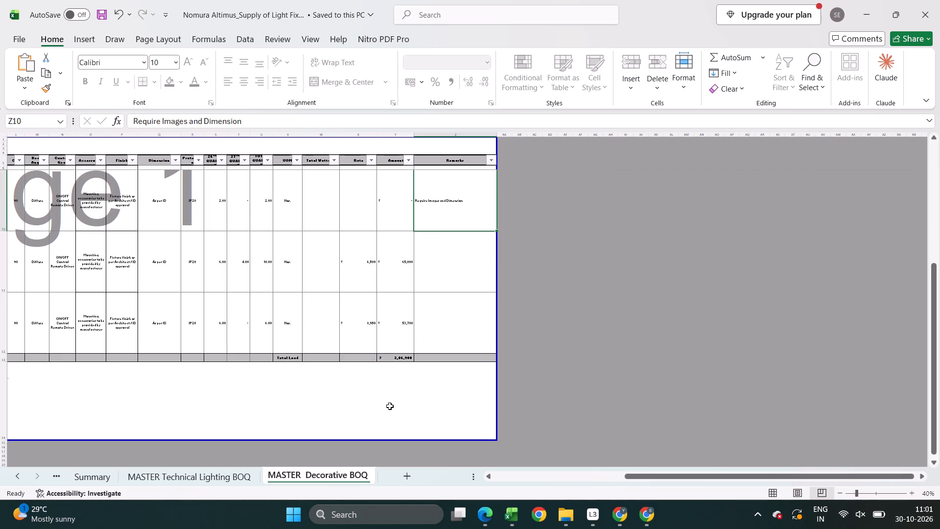
scroll(386, 405, "up", 3)
middle_click_drag(385, 404, 381, 220)
scroll(346, 177, "up", 8)
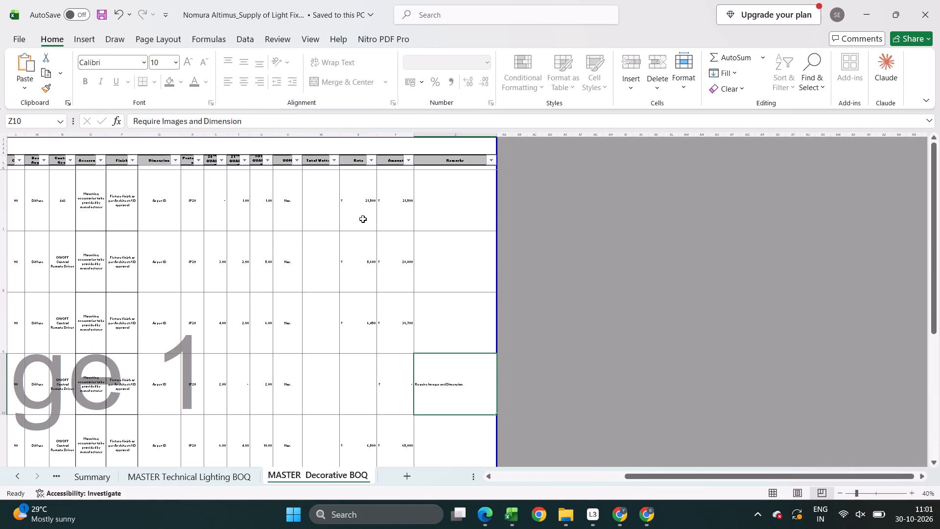
left_click(363, 218)
Switch to the Shubham engg version of the BOQ workbook and copy all the decorative fixtures' rates, X7 through X12.
key("alt+Tab")
scroll(774, 314, "up", 3)
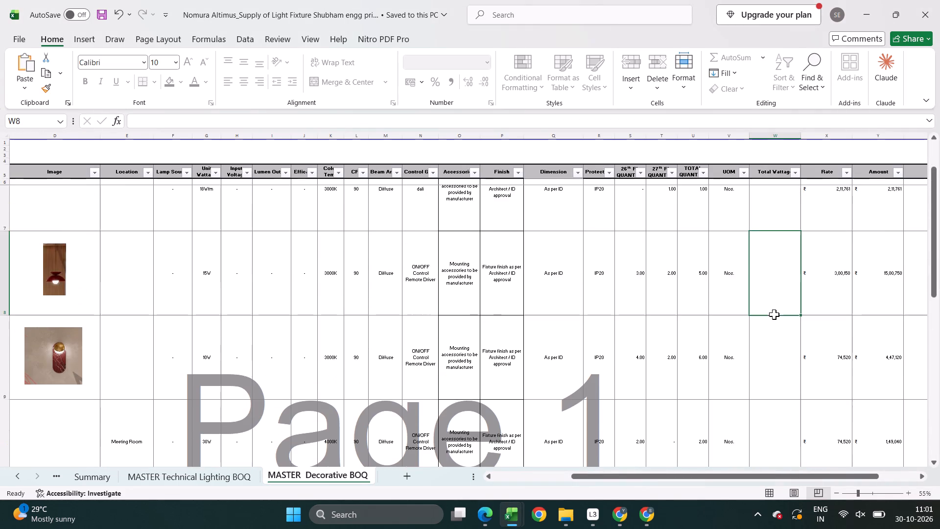
scroll(774, 314, "up", 11)
left_click(835, 249)
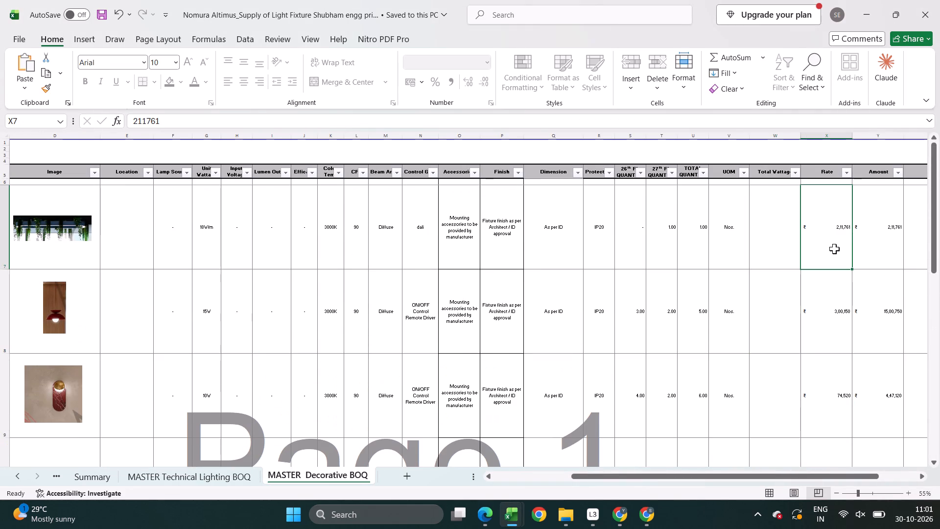
key("ctrl+shift+Down")
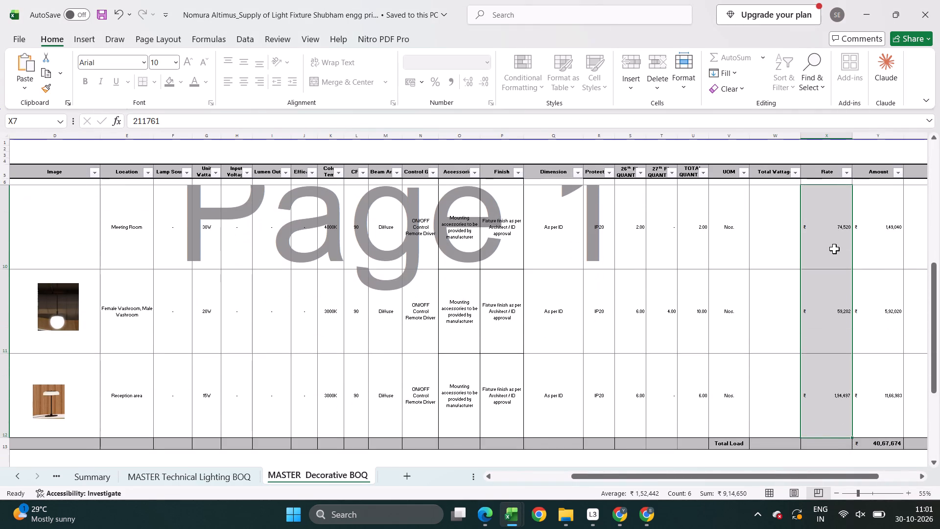
key("ctrl+c")
scroll(834, 249, "up", 7)
middle_click_drag(810, 319, 793, 205)
scroll(793, 205, "up", 4)
scroll(743, 263, "up", 6)
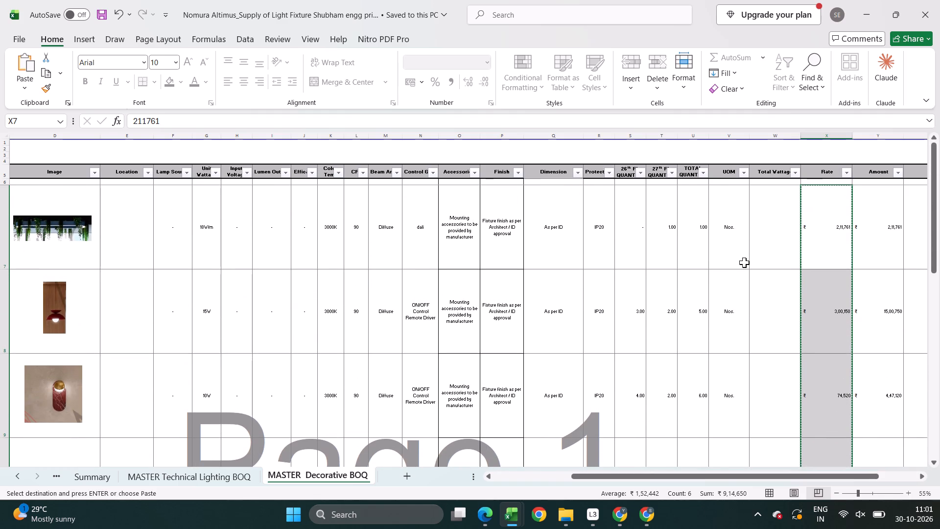
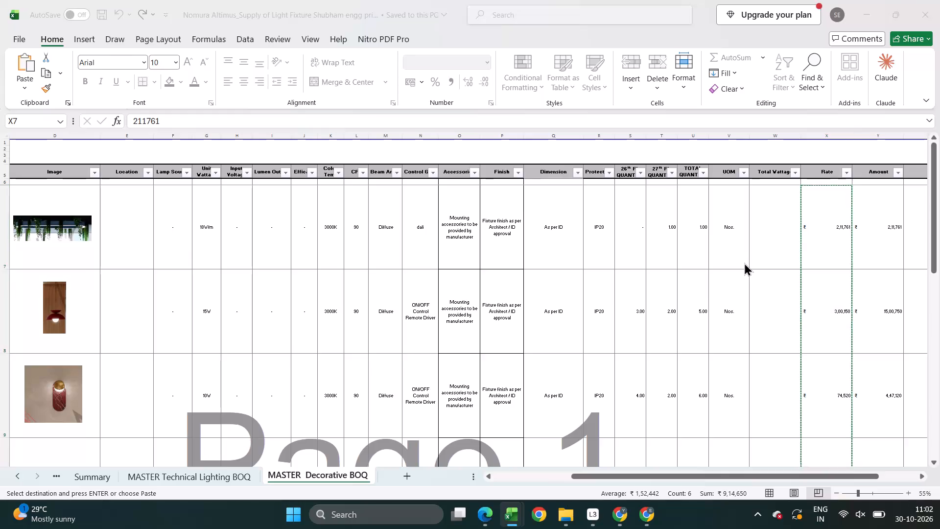
Paste the copied decorative fixture rates as values into X7 through X12 of the original BOQ's MASTER Decorative BOQ sheet.
scroll(322, 255, "up", 5)
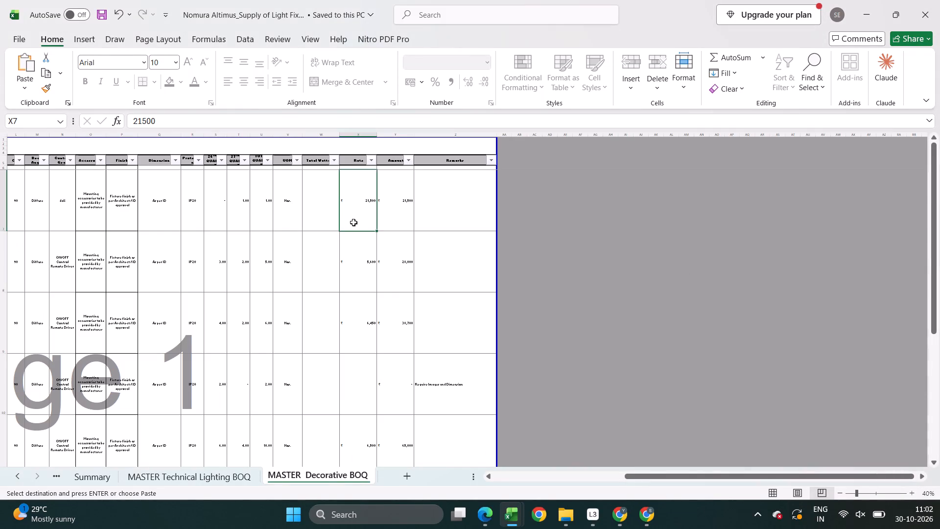
key("ctrl+shift+v")
scroll(368, 239, "down", 7)
scroll(423, 359, "down", 5)
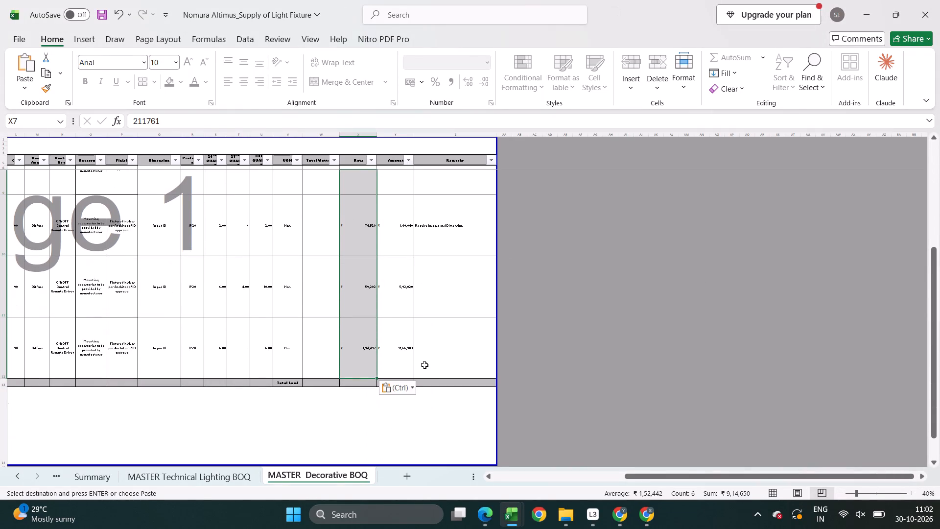
Check the total amounts on the Summary sheet, then return to the MASTER Decorative BOQ sheet.
left_click(94, 472)
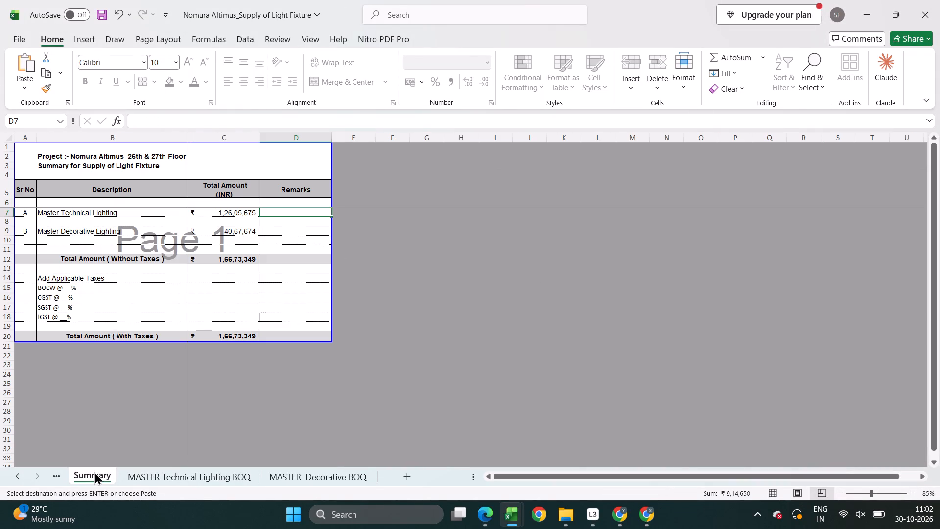
left_click(347, 476)
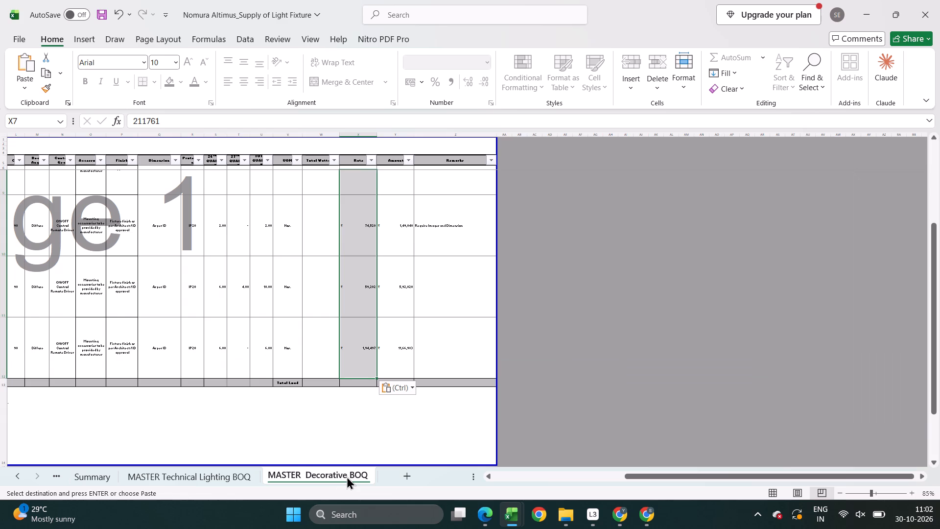
Copy the ceiling suspended decorative fixture's rate, 140000, from AE36 of the Shubham engg Technical Lighting BOQ into the original BOQ's AE36 as a value.
left_click(243, 477)
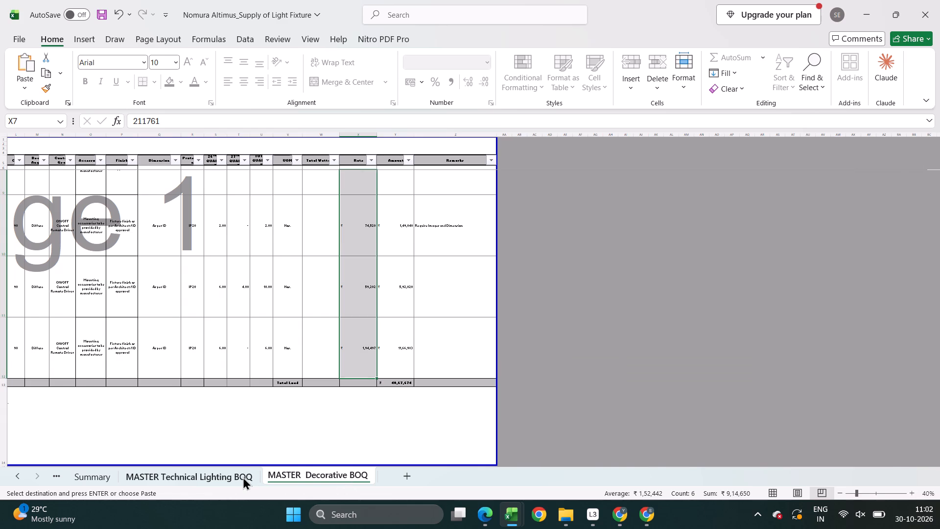
scroll(268, 453, "up", 2)
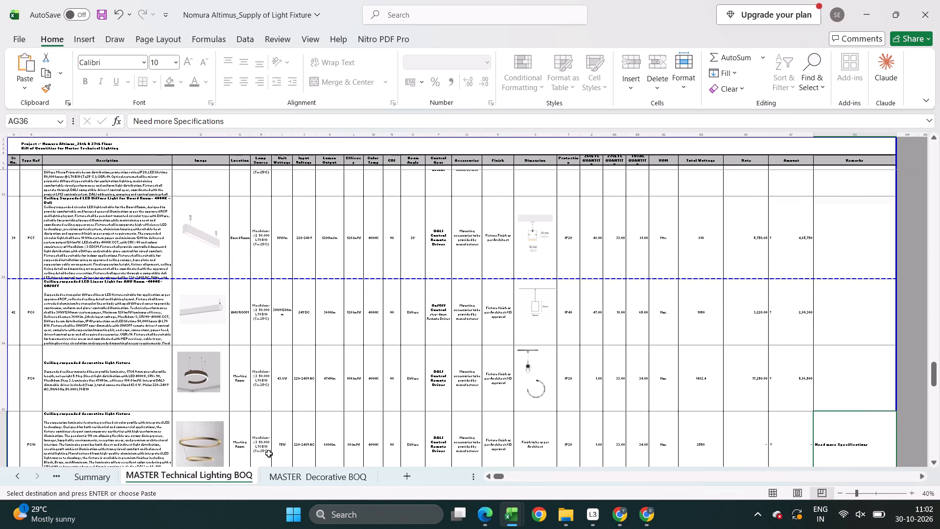
scroll(268, 453, "up", 3)
scroll(268, 453, "down", 6)
left_click(767, 413)
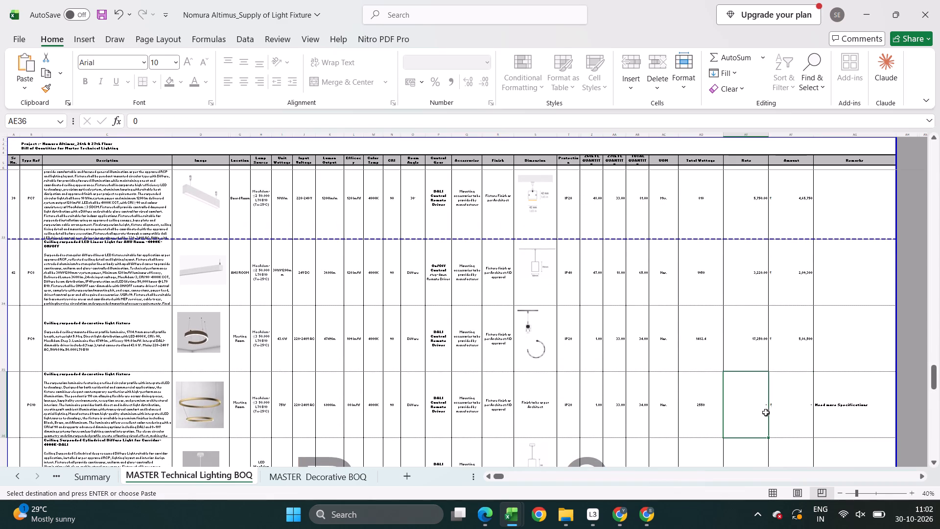
key("alt+Tab")
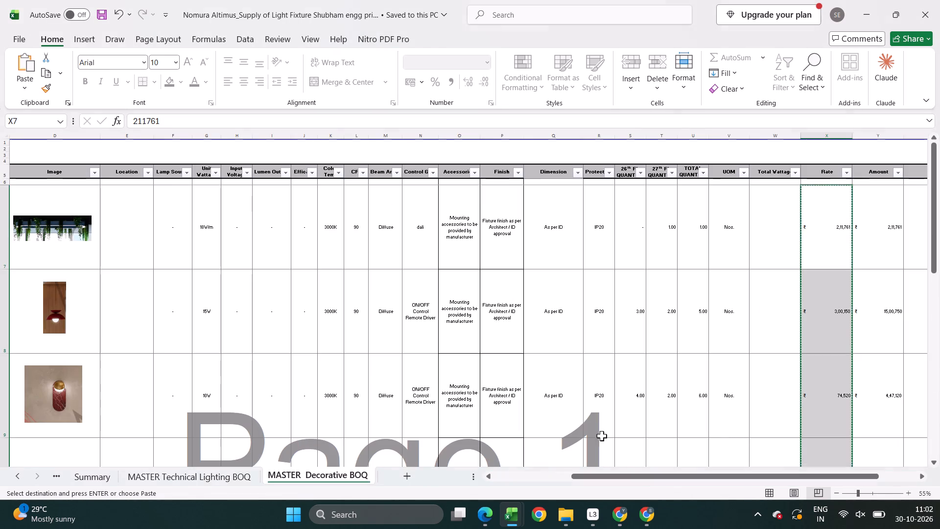
left_click(206, 480)
scroll(635, 378, "down", 14)
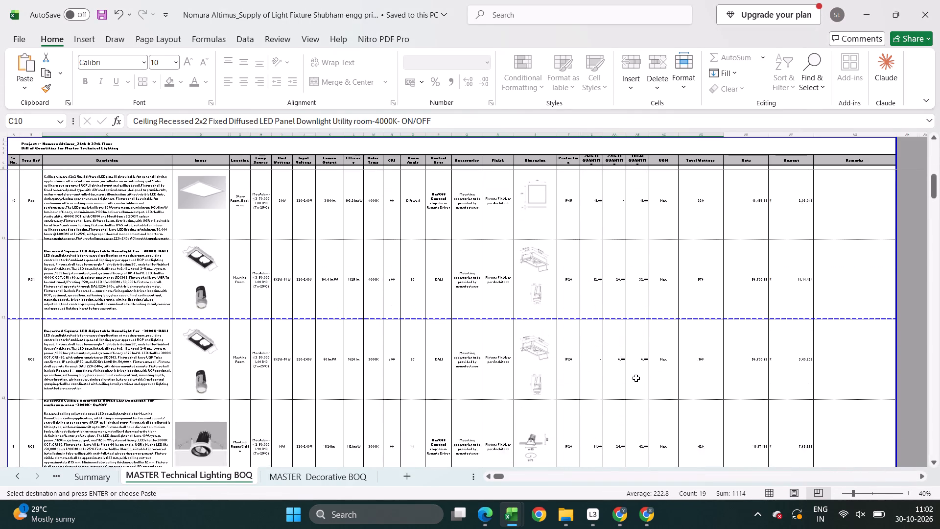
scroll(635, 378, "down", 17)
scroll(635, 378, "down", 17)
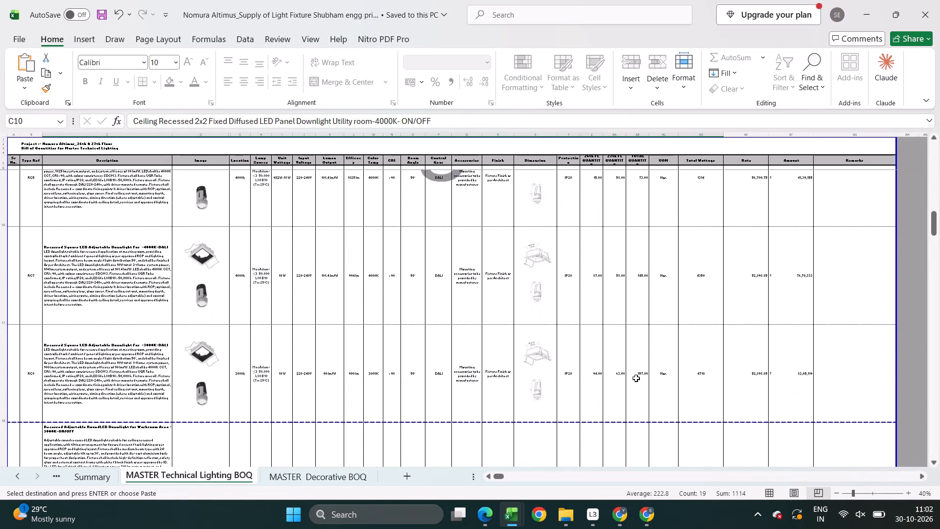
scroll(635, 378, "down", 20)
scroll(635, 378, "down", 15)
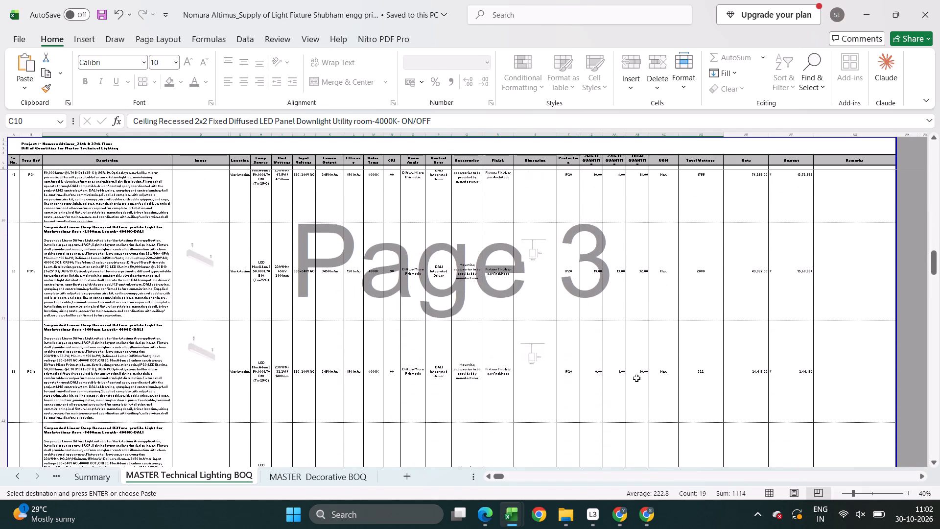
scroll(636, 378, "down", 20)
scroll(636, 378, "down", 15)
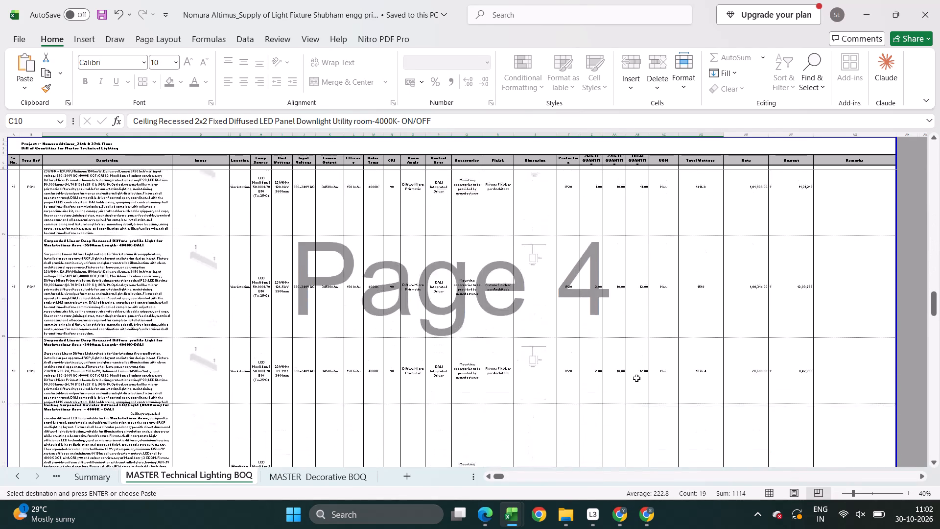
scroll(636, 378, "down", 7)
scroll(636, 378, "down", 20)
scroll(636, 378, "down", 3)
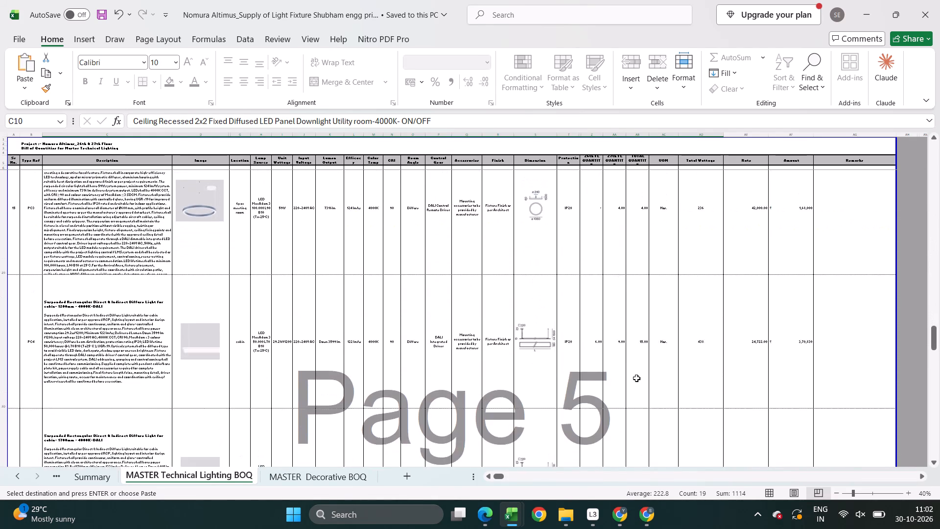
scroll(636, 378, "down", 18)
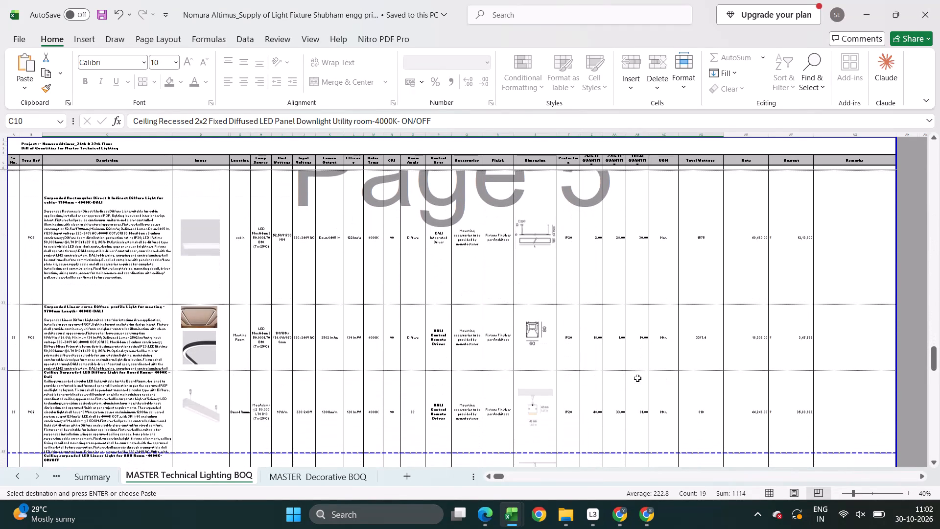
scroll(637, 378, "down", 17)
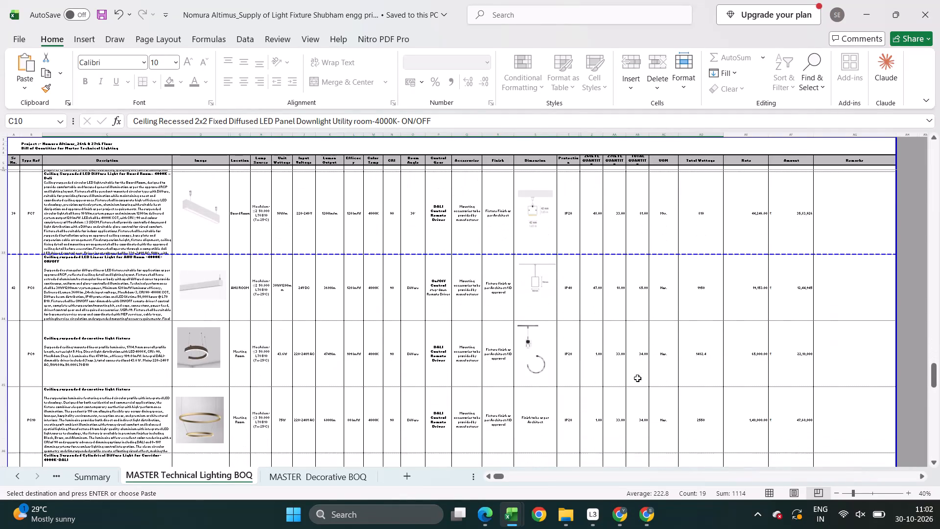
left_click(731, 397)
key("ctrl+c")
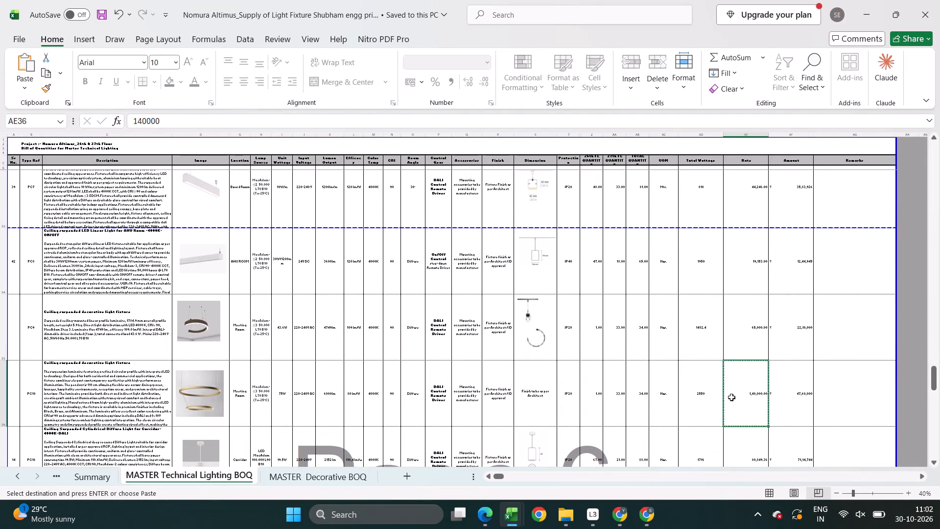
key("alt+Tab")
key("ctrl+shift+v")
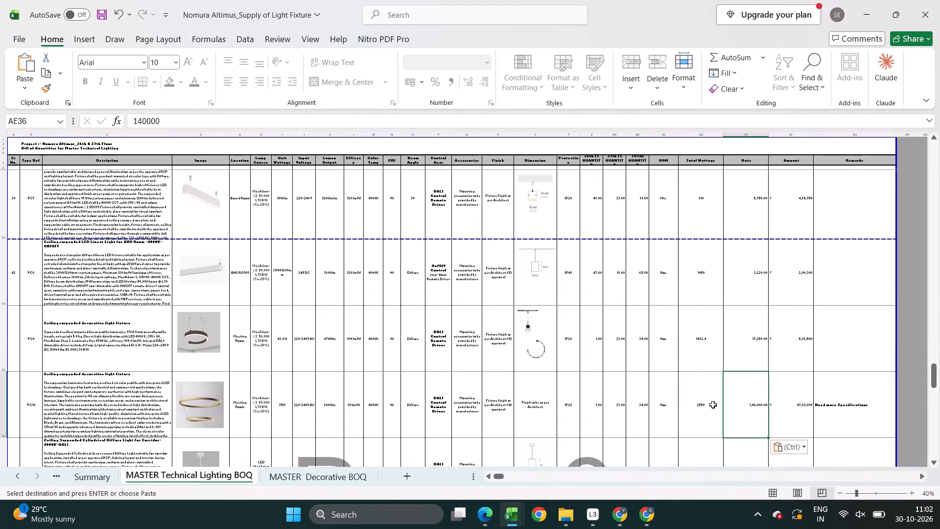
Check the technical and decorative lighting totals on the Summary sheet.
left_click(108, 478)
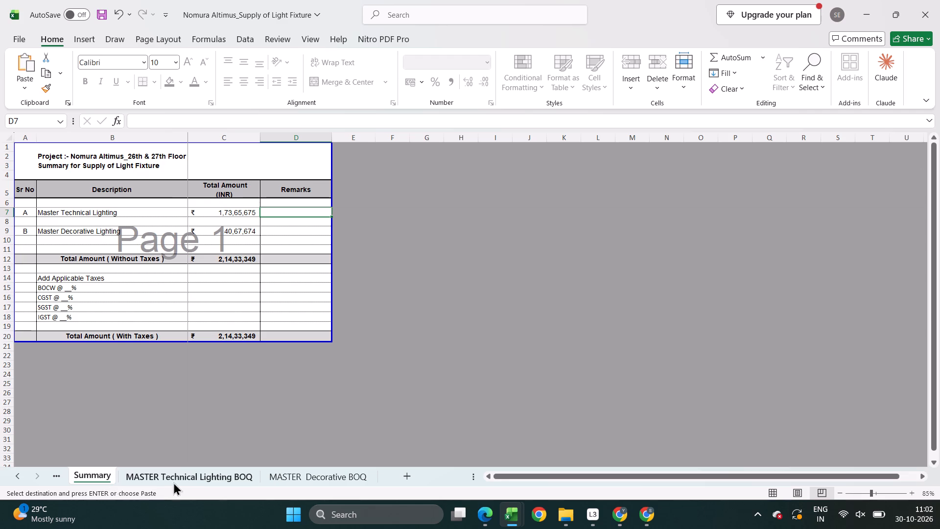
On the MASTER Decorative BOQ sheet, turn the first fixture's rate in X7 into the formula =211761*1.08.
left_click(305, 482)
middle_click_drag(446, 372, 434, 229)
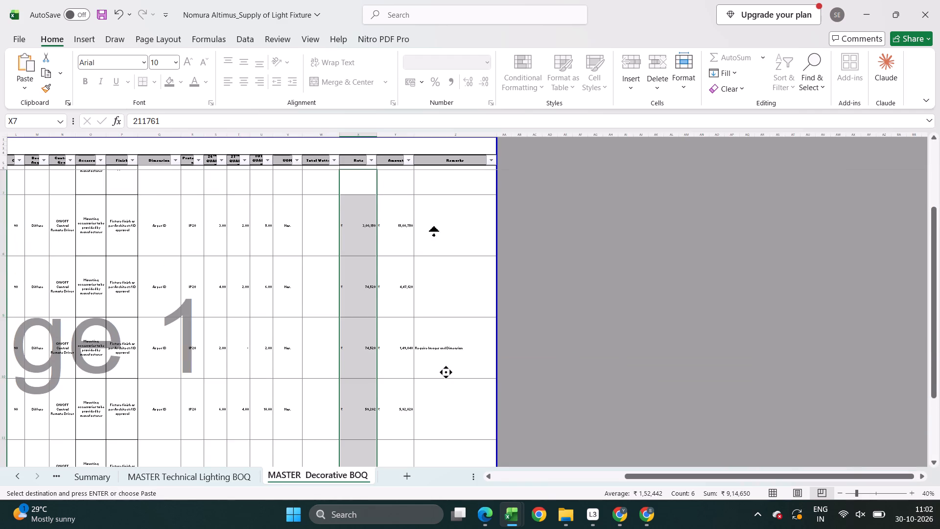
middle_click_drag(434, 229, 438, 160)
scroll(438, 160, "up", 14)
left_click(355, 197)
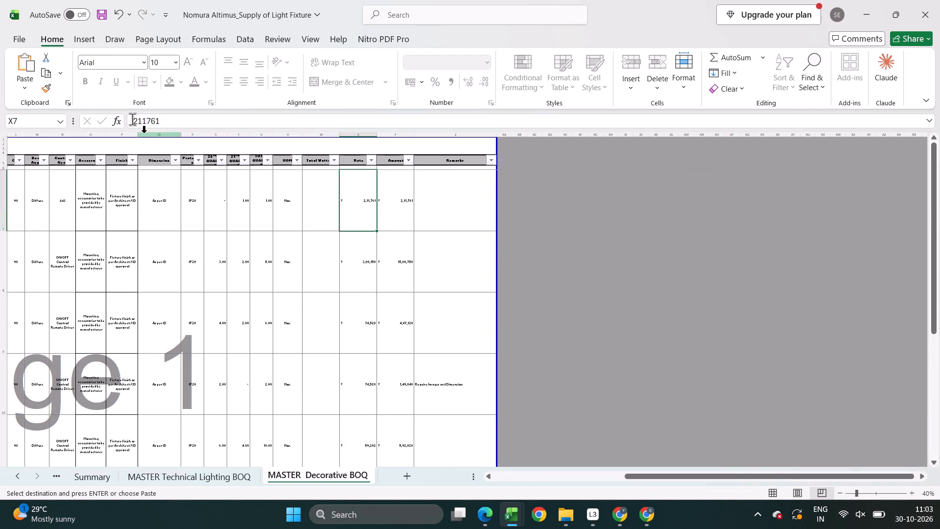
left_click(132, 119)
key("equal")
left_click(174, 120)
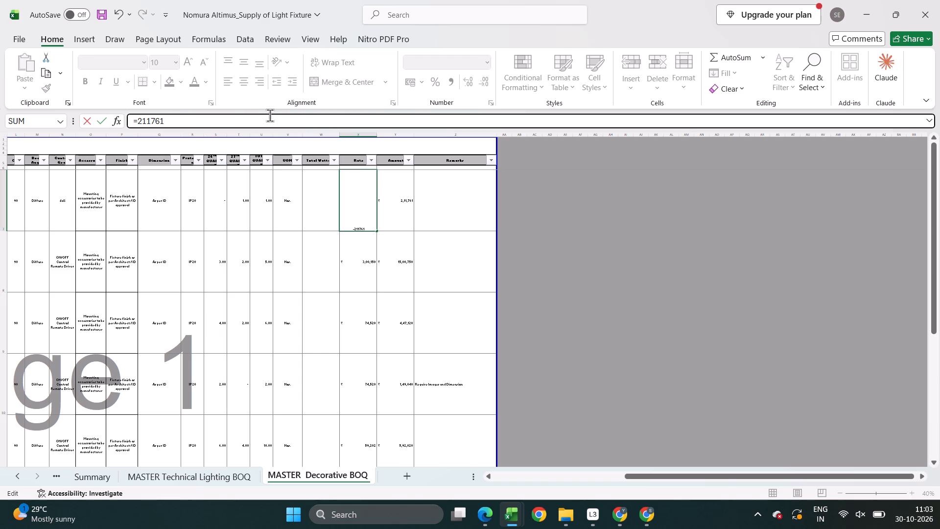
type("*1.08")
key("Return")
key("Up")
key("Down")
key("F2")
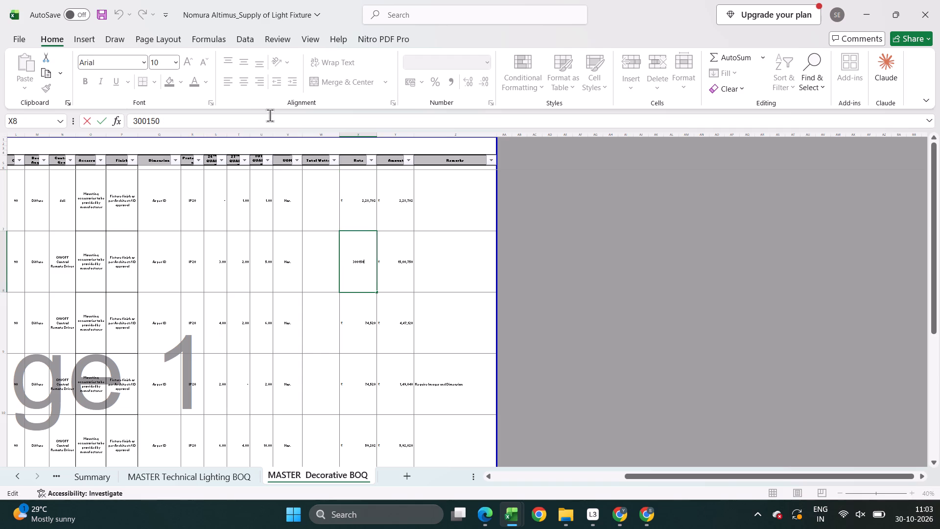
key("Escape")
Enter the factor 1.08 in the first fixture's Remarks cell Z7 and fill it down through Z12.
key("Up")
key("Right")
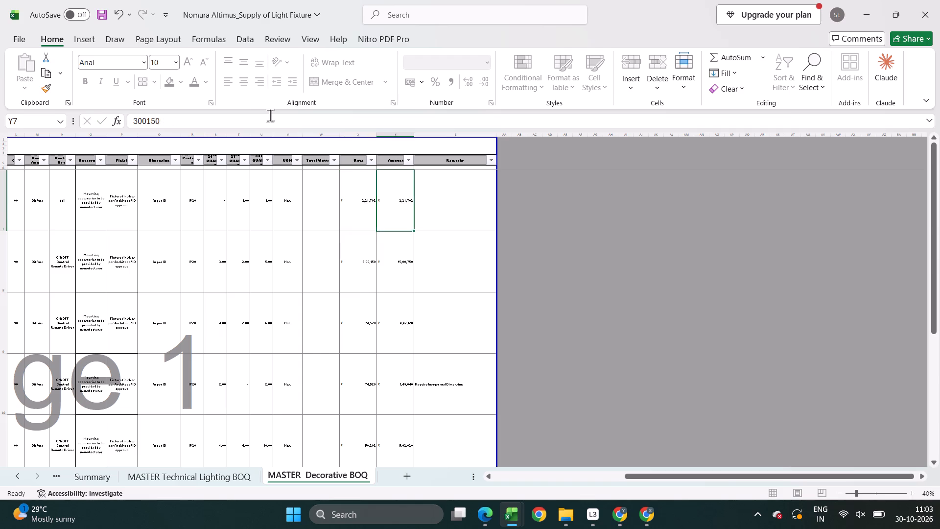
key("Right")
type("1.08")
key("Return")
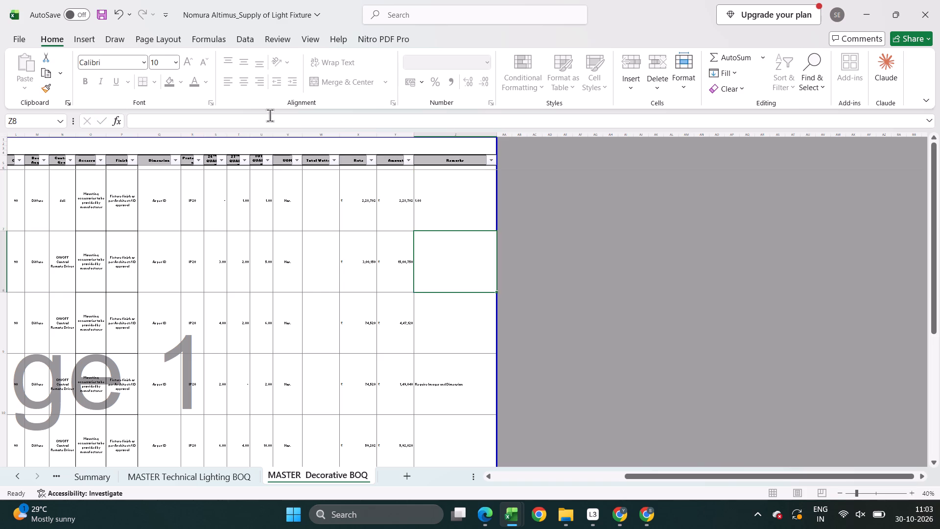
key("Left")
key("Up")
key("ctrl+Down")
key("Right")
key("Up")
key("ctrl+shift+Up")
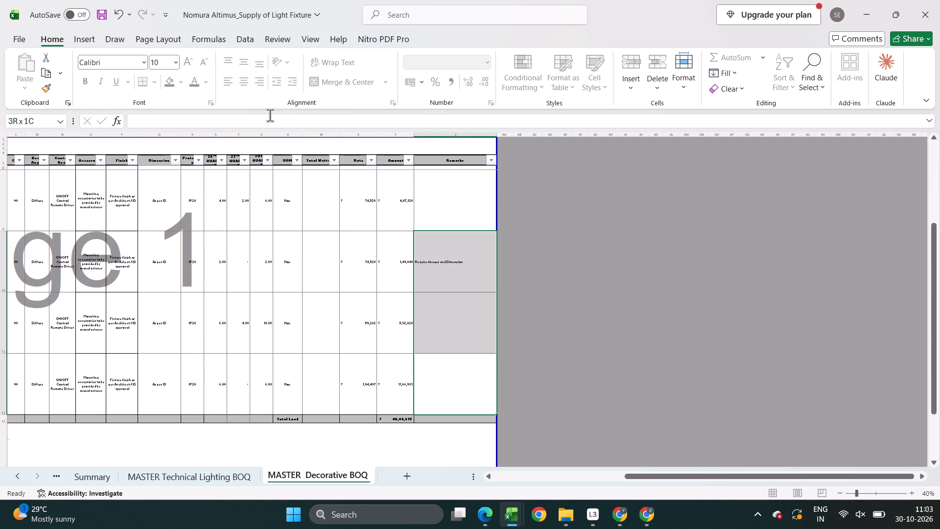
key("ctrl+shift+Up")
key("ctrl+d")
Replace the typed factor in X7 with a reference to its Remarks cell, making the formula =211761*Z7.
key("Left")
key("Up")
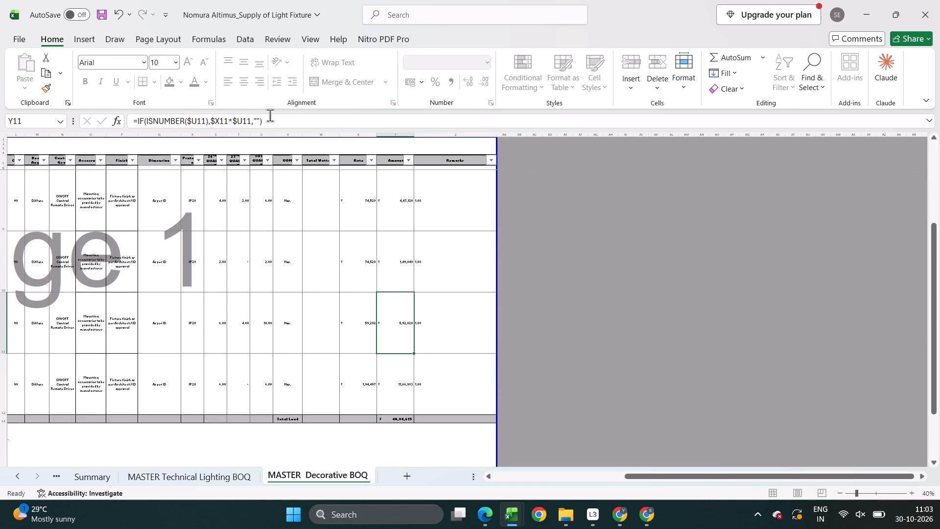
key("Left")
key("ctrl+Up")
key("F2")
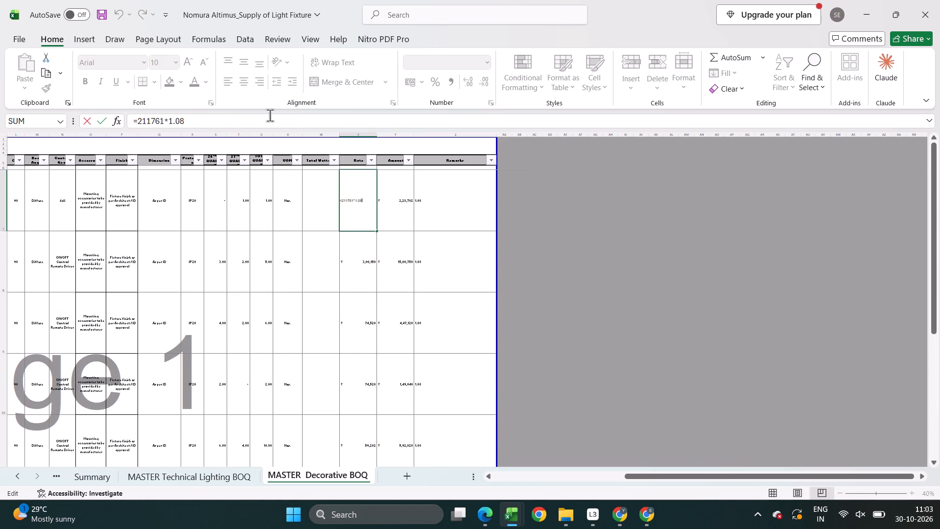
key("BackSpace")
key("BackSpace")
key("BackSpace")
key("BackSpace")
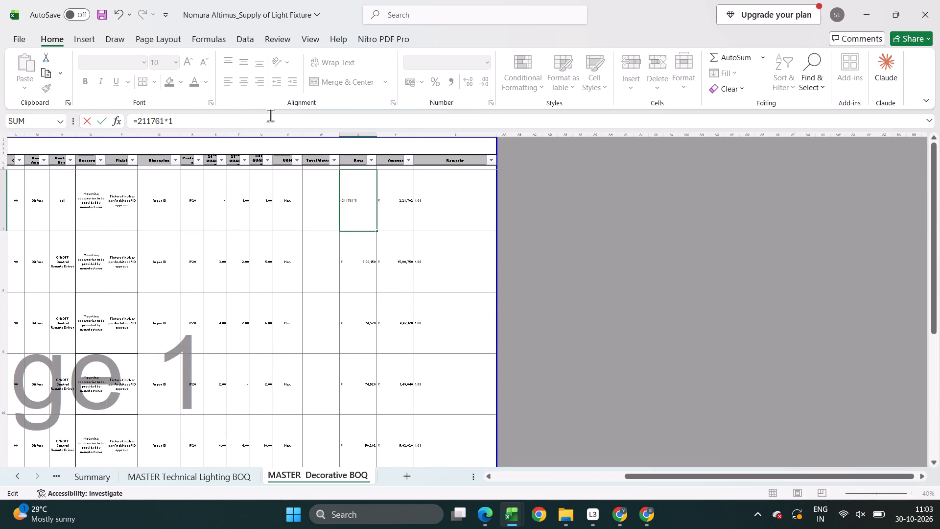
key("Right")
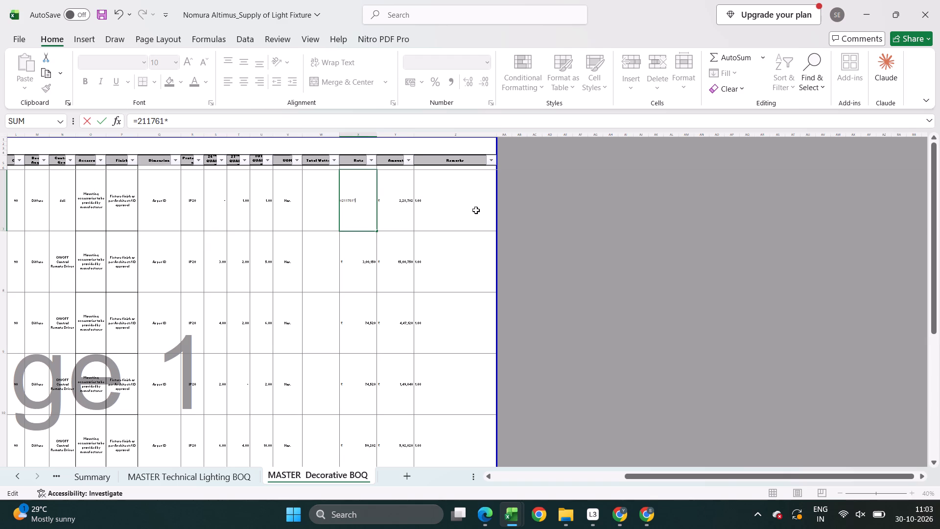
left_click(465, 202)
key("Return")
Turn the second decorative fixture's rate in X8 into the formula =300150*Z8.
key("F2")
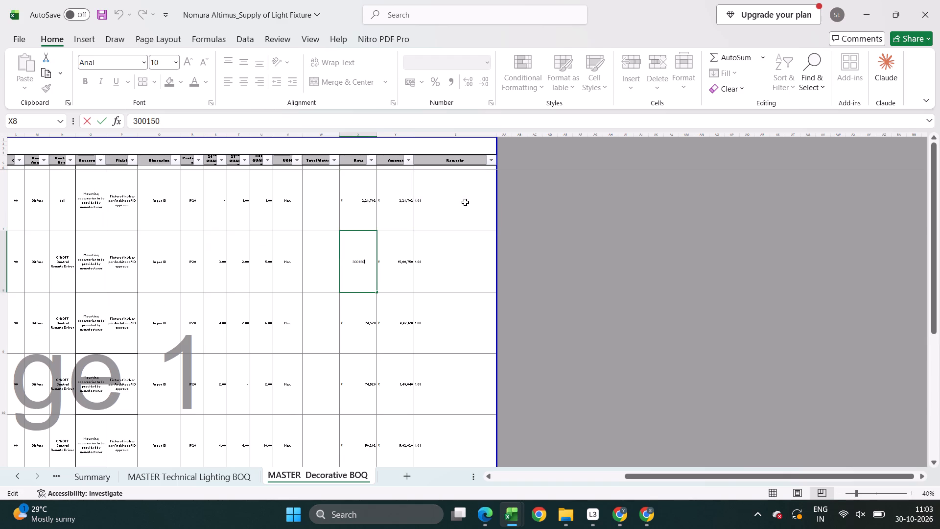
left_click(130, 124)
key("equal")
left_click(167, 116)
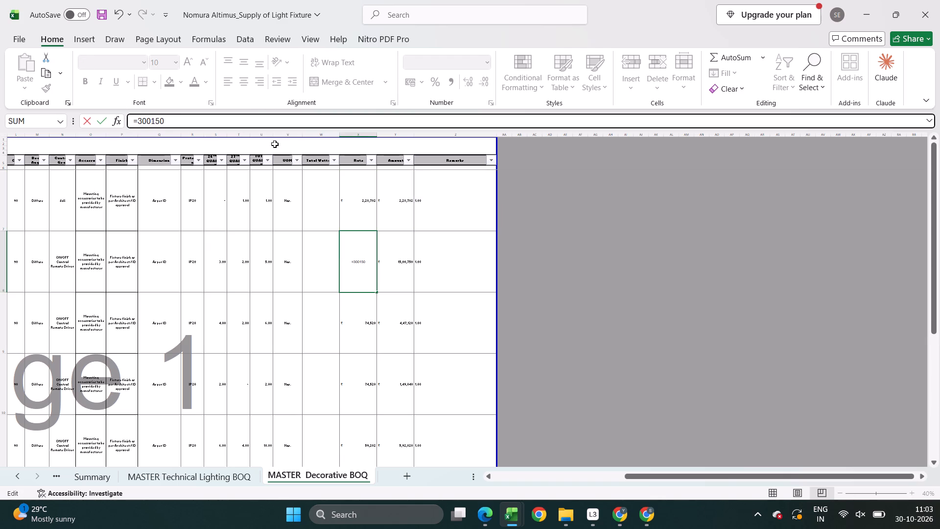
key("asterisk")
left_click(458, 267)
key("Return")
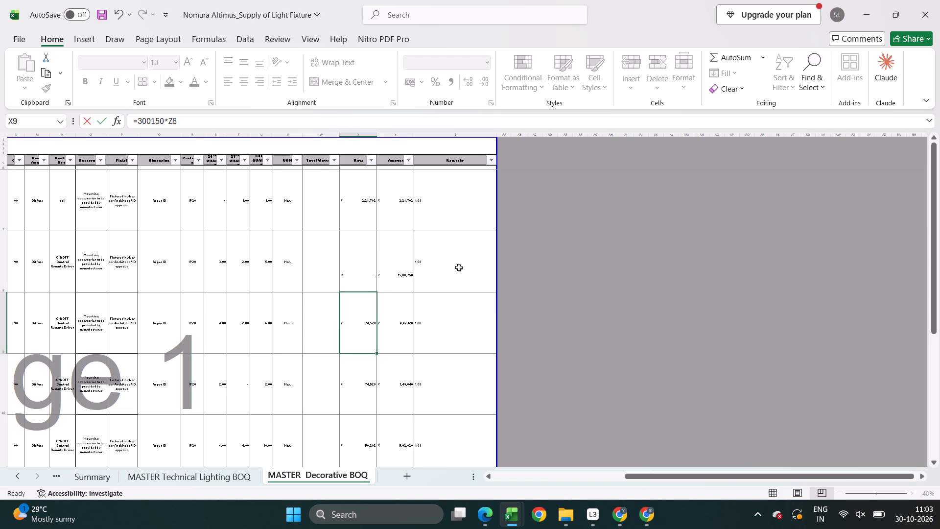
Turn the third decorative fixture's rate in X9 into the formula =74520*1.08.
key("F2")
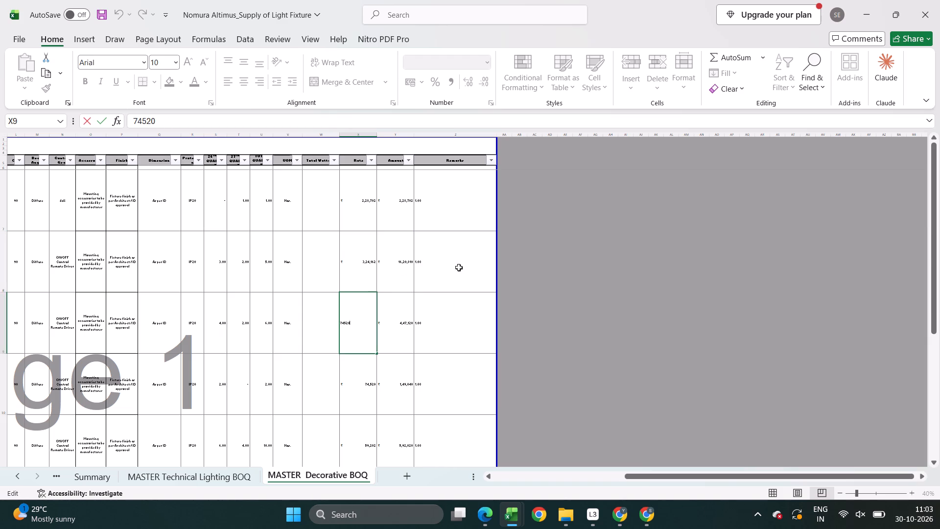
key("Down")
key("Up")
key("equal")
key("Down")
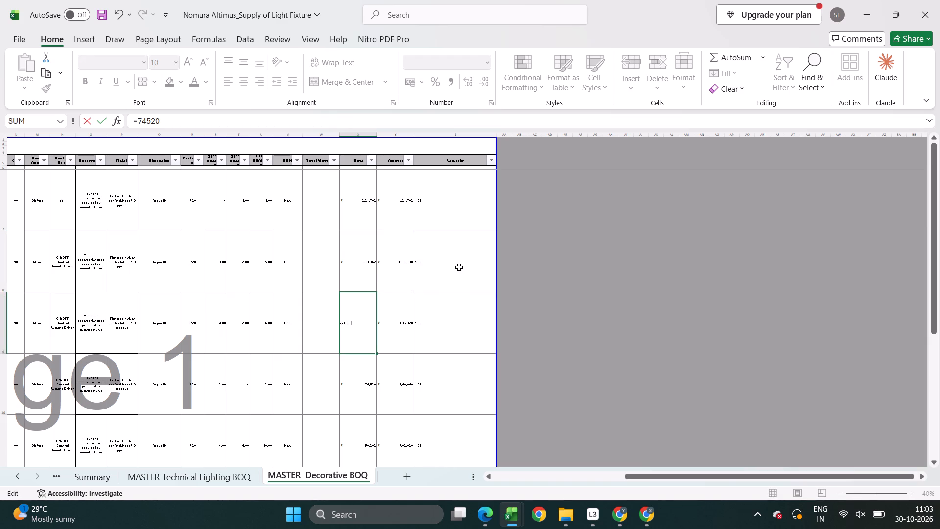
type("*000")
key("BackSpace")
key("BackSpace")
key("BackSpace")
key("Right")
key("Right")
type("1.08")
key("Return")
Turn the fourth decorative fixture's rate in X10 into the formula =74520*1.08.
key("F2")
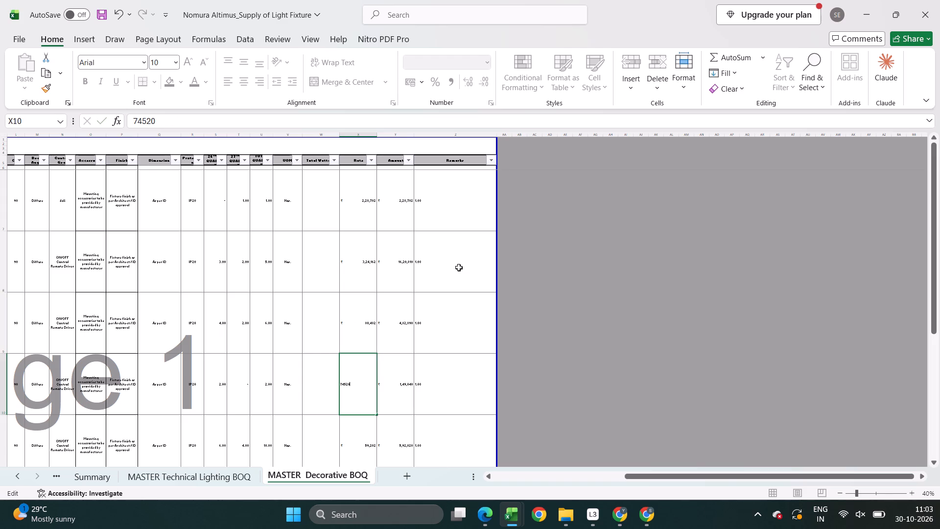
key("Up")
key("equal")
key("Down")
type("*1.08")
key("Return")
Turn the fifth decorative fixture's rate in X11 into the formula =59202*1.08.
key("F2")
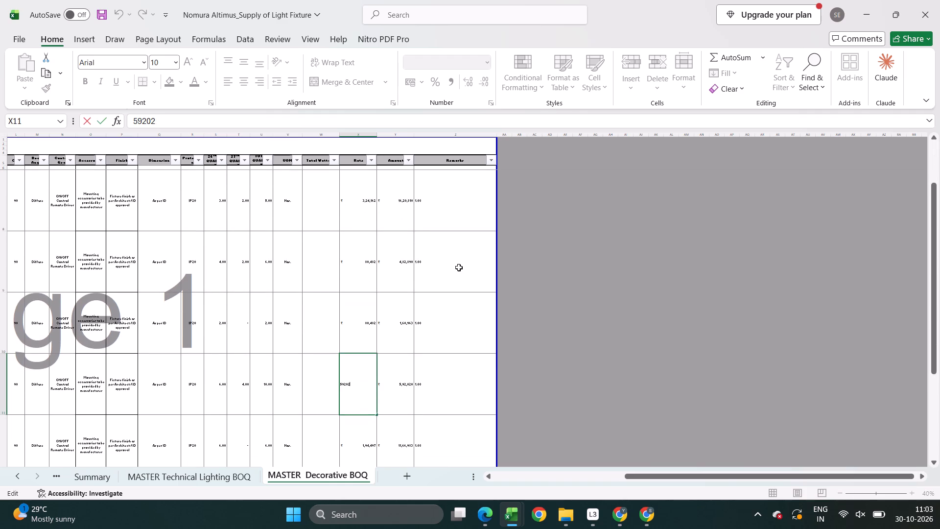
key("Up")
key("equal")
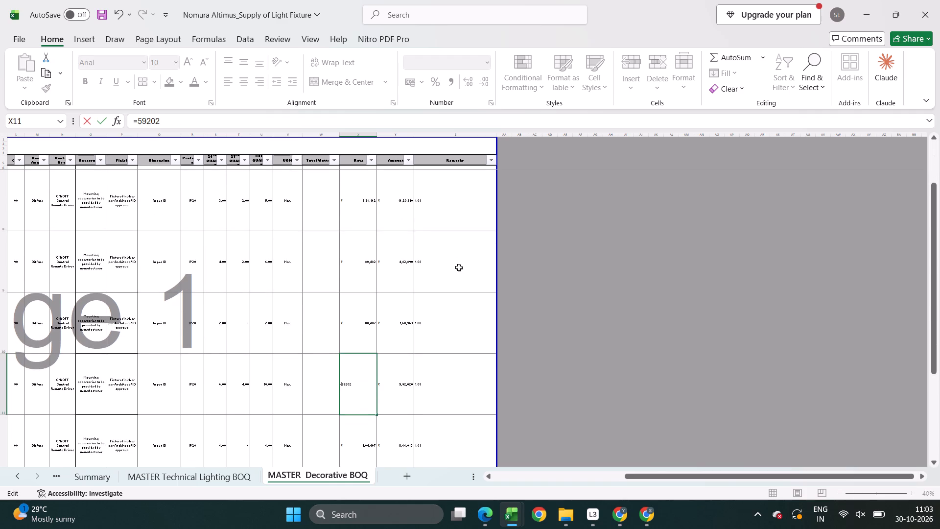
key("Down")
type("*1.08")
key("Return")
Turn the last decorative fixture's rate in X12 into the formula =194497.2*1.08.
key("F2")
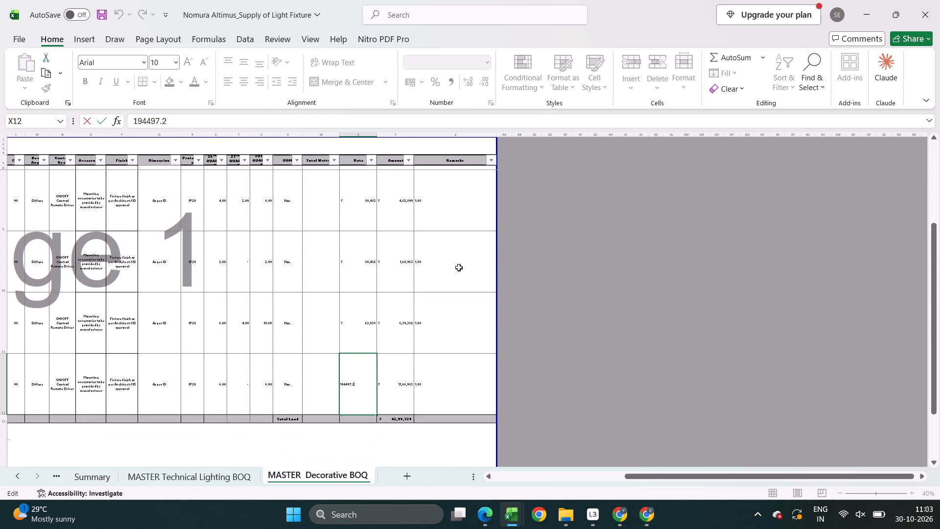
key("Down")
key("Up")
key("equal")
key("Down")
type("*1.08")
key("Return")
Replace the Rate formulas in X7 through X12 with their values by copying and pasting them in place as values.
key("Up")
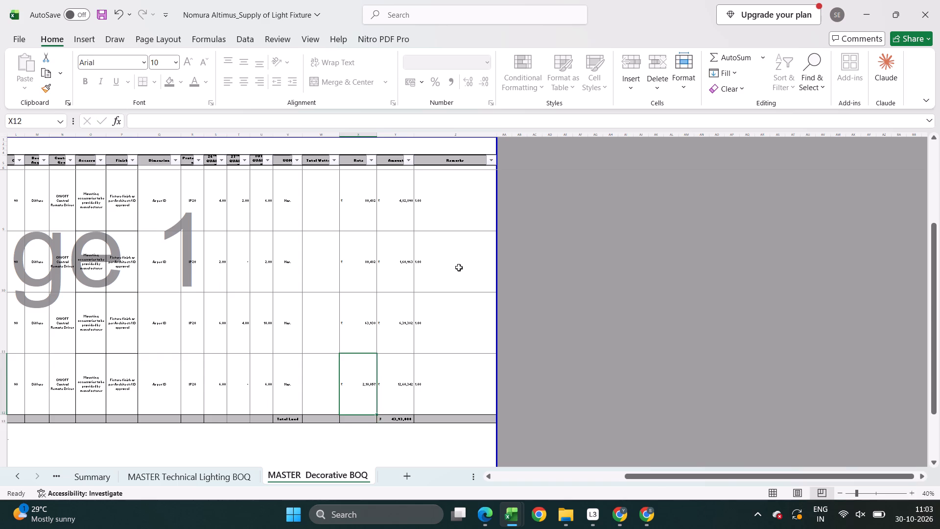
key("ctrl+shift+Up")
key("ctrl+c")
key("ctrl+v")
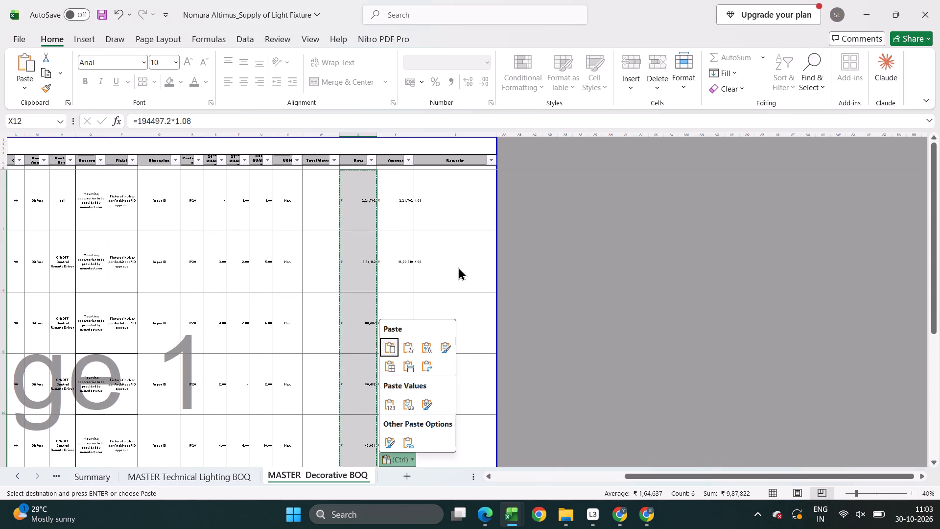
key("Down")
key("Down")
key("Return")
Clear the 1.08 factors from the Remarks cells Z7 through Z12 and save the workbook.
key("Right")
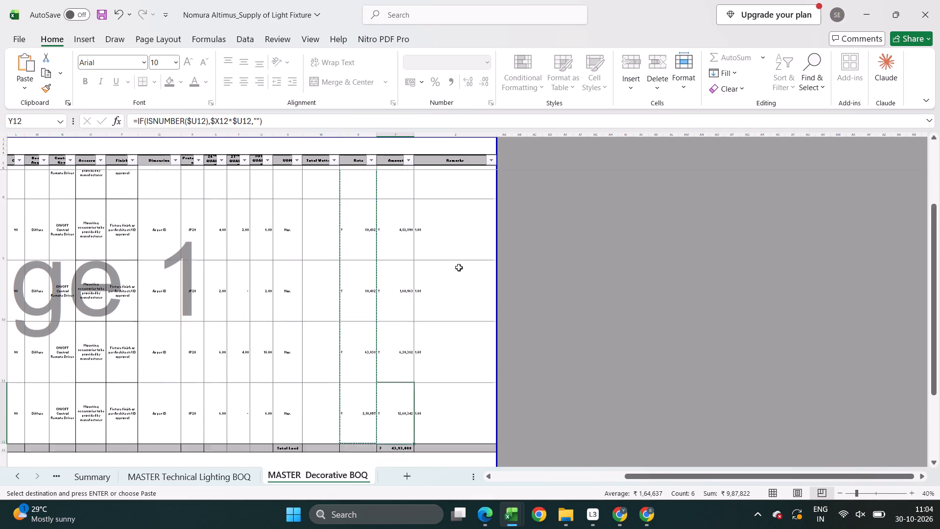
key("Right")
key("ctrl+shift+Up")
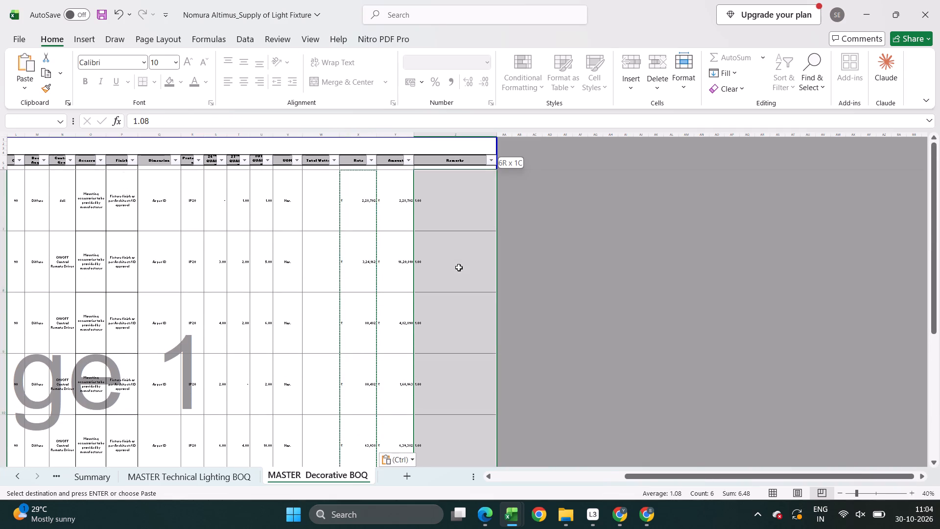
key("Delete")
key("ctrl+s")
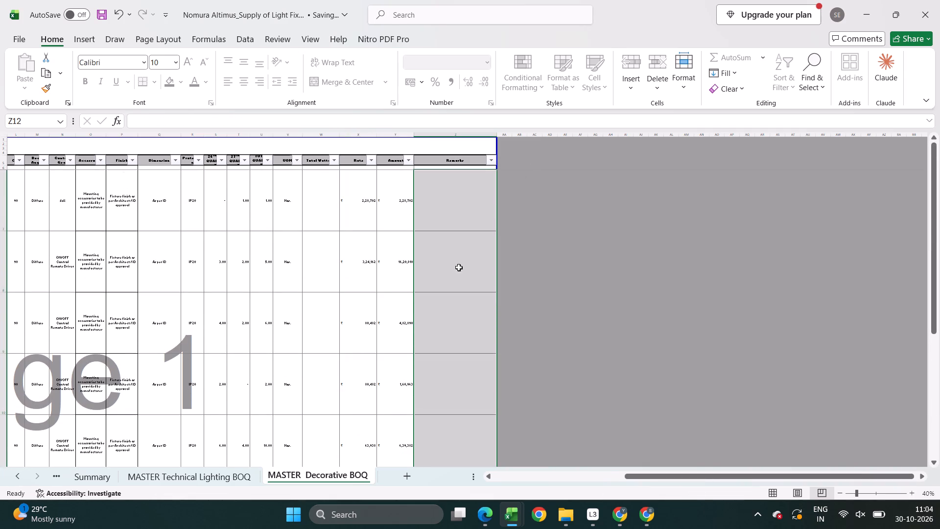
Switch to the Summary sheet, select the empty cell C30 below the table, and save the workbook.
left_click(94, 474)
left_click(199, 429)
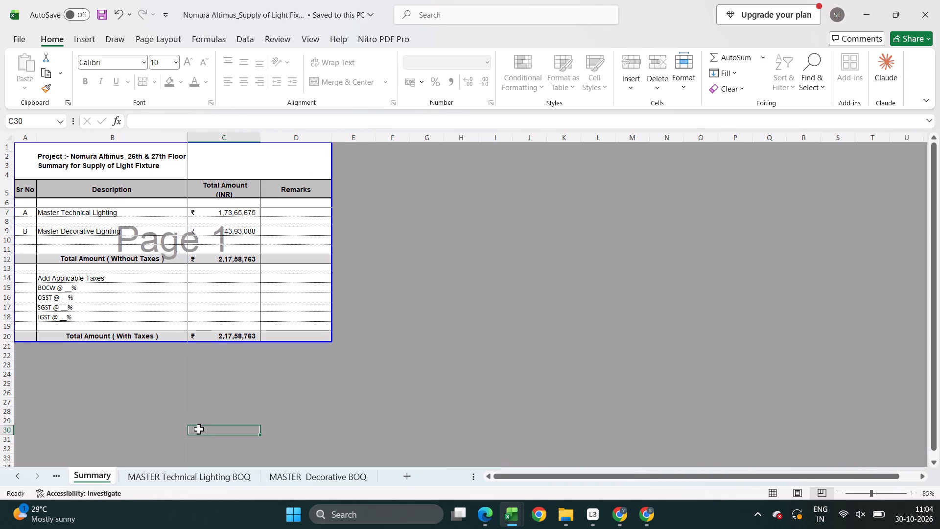
key("ctrl+s")
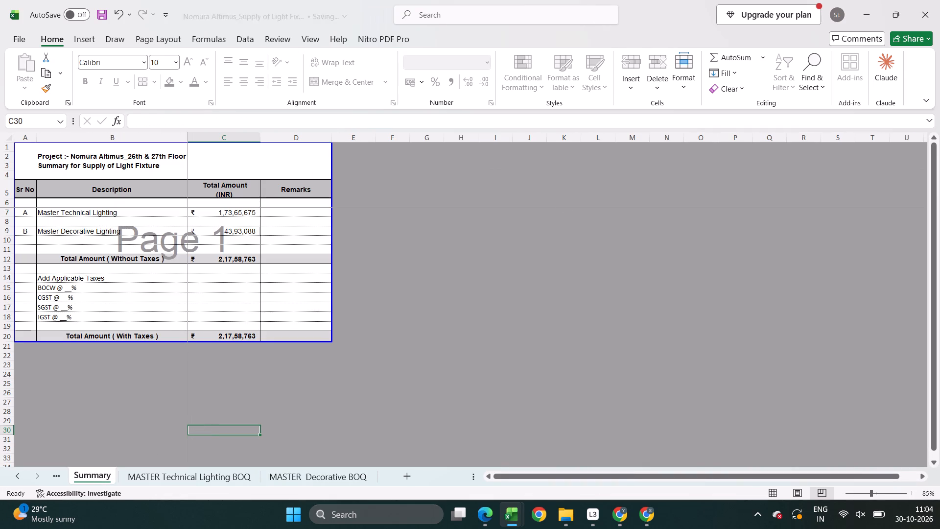
Close the Nomura Altimus light fixture workbook that has the Summary sheet open.
left_click(939, 0)
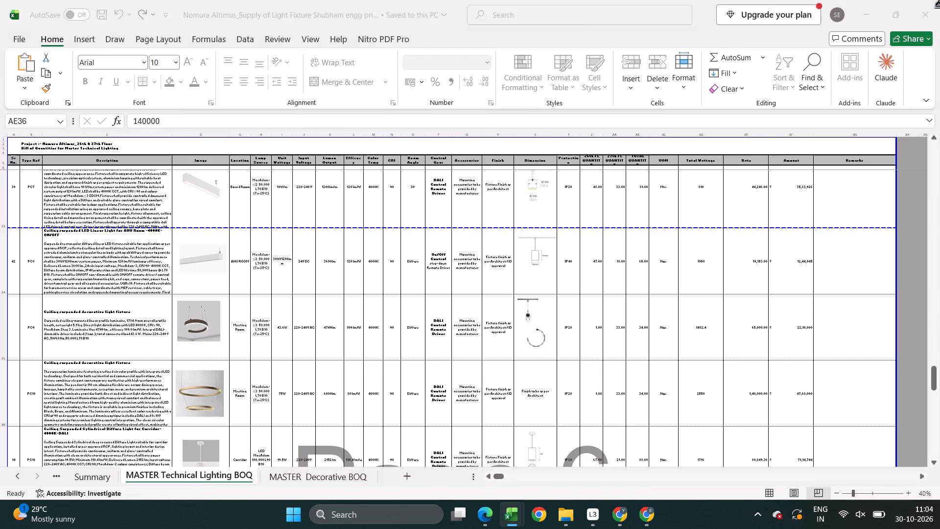
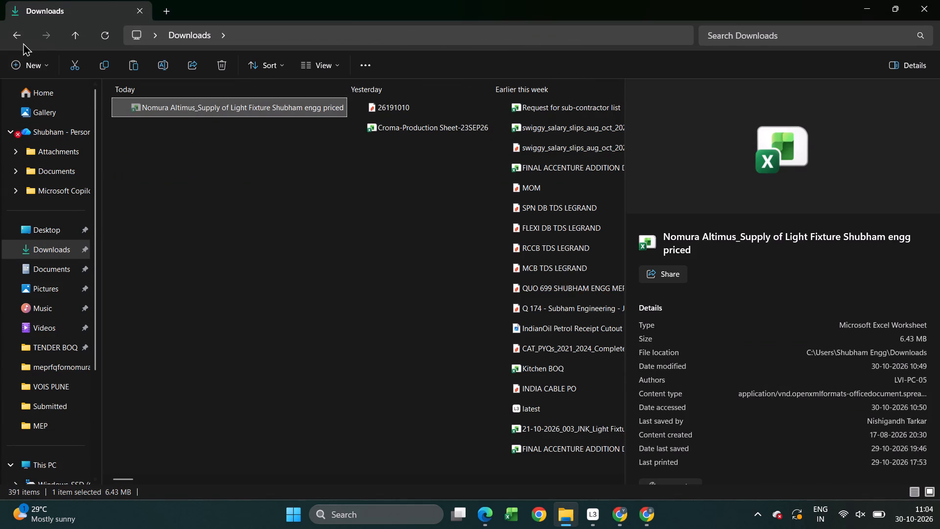
Return to the Submitted project folder and paste the copied Nomura Altimus_Supply of Light Fixture Shubham engg priced workbook into it.
left_click(20, 40)
left_click(341, 234)
key("ctrl+v")
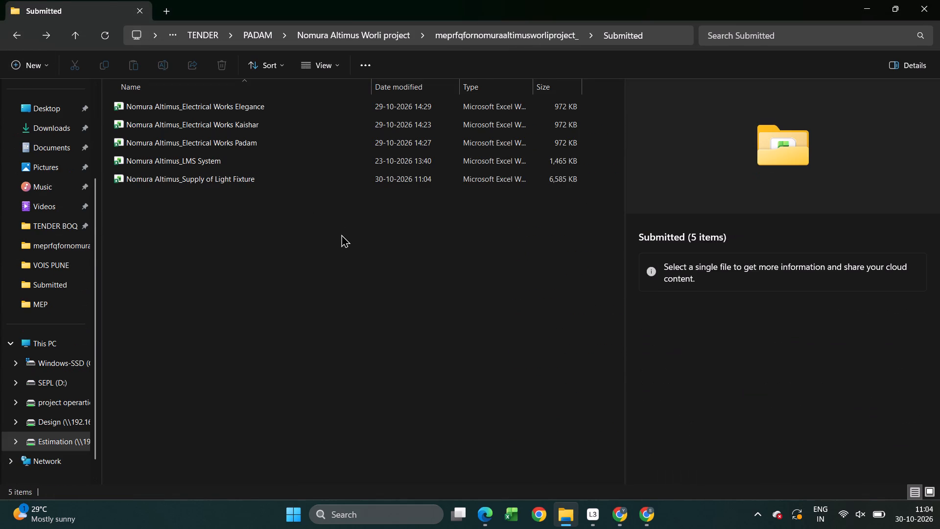